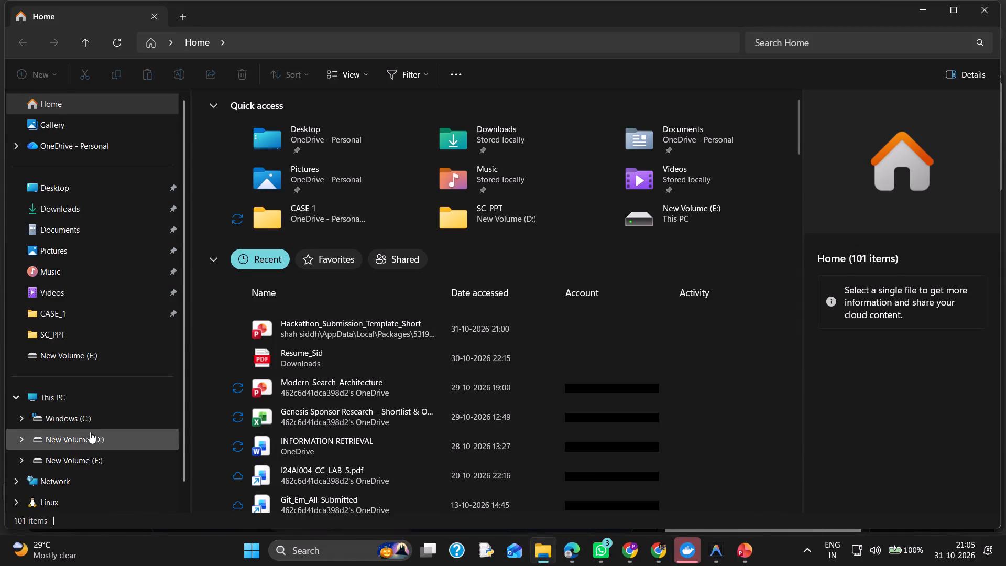
{"action": "left_click", "coordinate": [79, 203]}
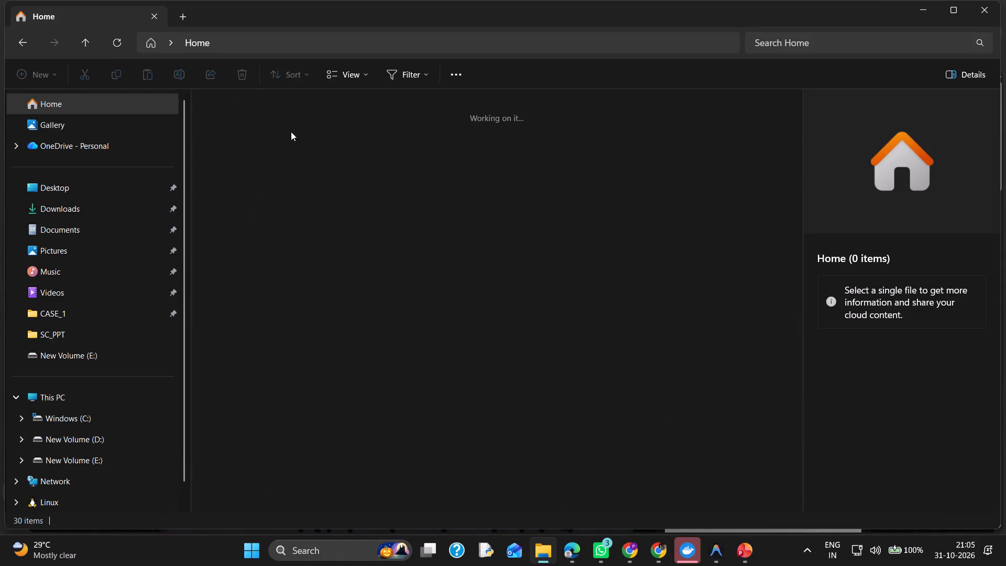
{"action": "left_click", "coordinate": [80, 202]}
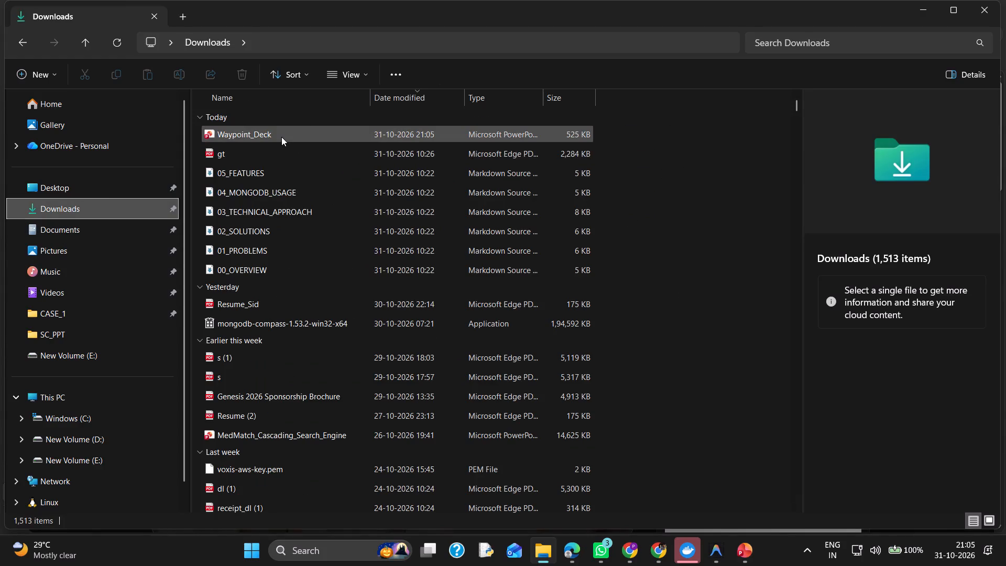
{"action": "left_click", "coordinate": [269, 132]}
{"action": "key", "text": "alt+Tab"}
{"action": "key", "text": "alt+Tab"}
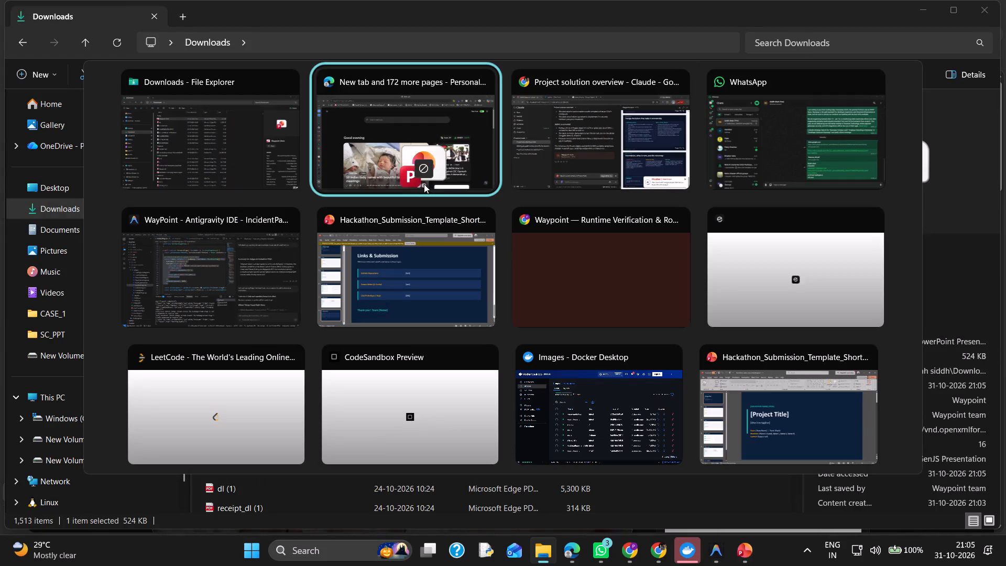
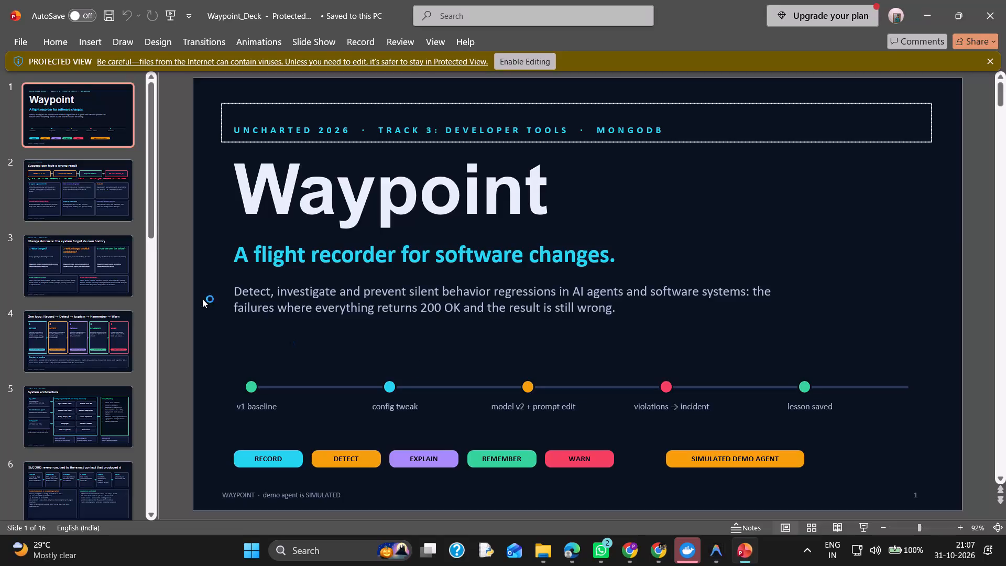
Read through the opening slides of the Waypoint deck, from the real problem and system architecture to the DETECT stage.
{"action": "left_click", "coordinate": [108, 191]}
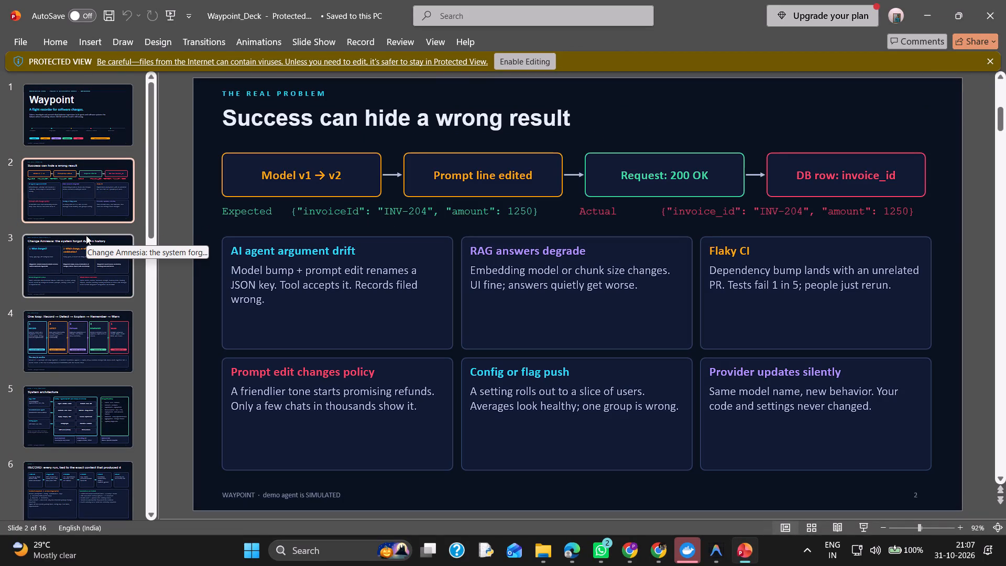
{"action": "left_click", "coordinate": [86, 235]}
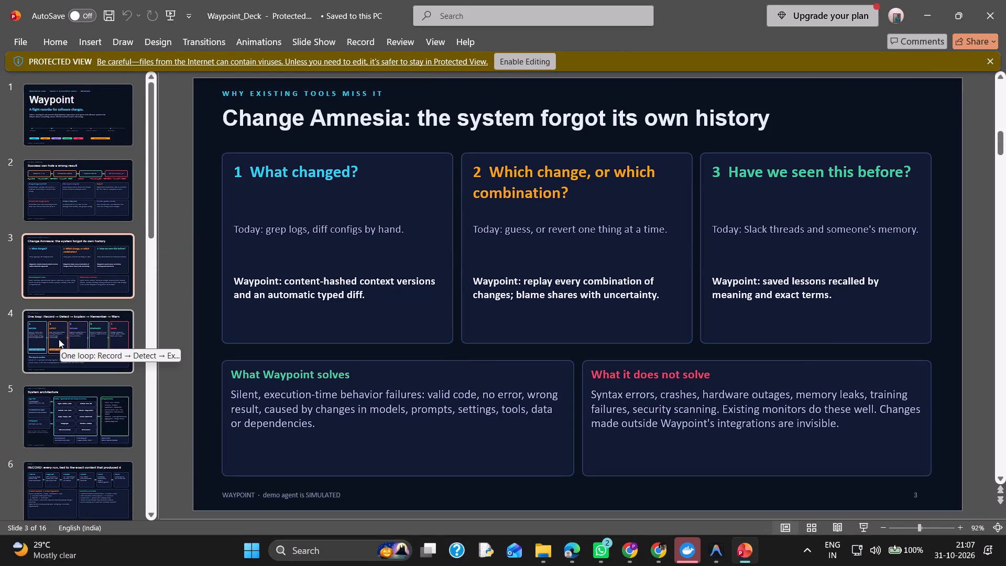
{"action": "left_click", "coordinate": [58, 339]}
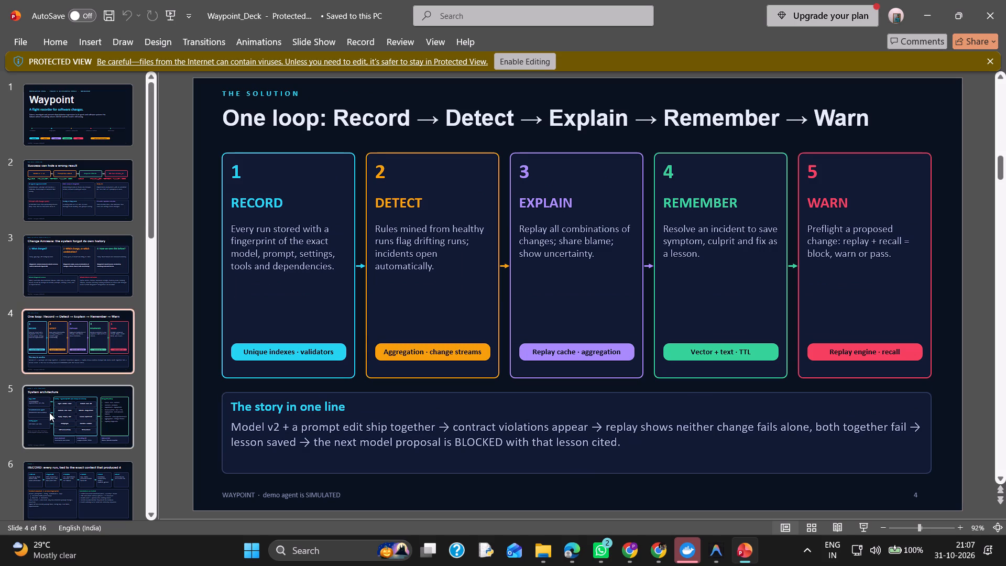
{"action": "left_click", "coordinate": [49, 419]}
{"action": "scroll", "coordinate": [49, 451], "scroll_direction": "down", "scroll_amount": 1}
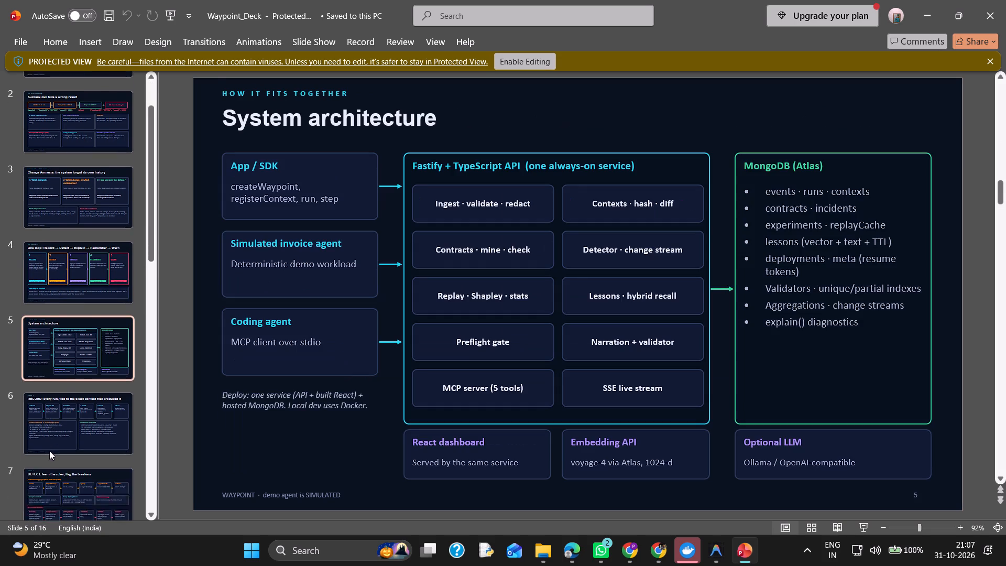
{"action": "scroll", "coordinate": [49, 451], "scroll_direction": "down", "scroll_amount": 3}
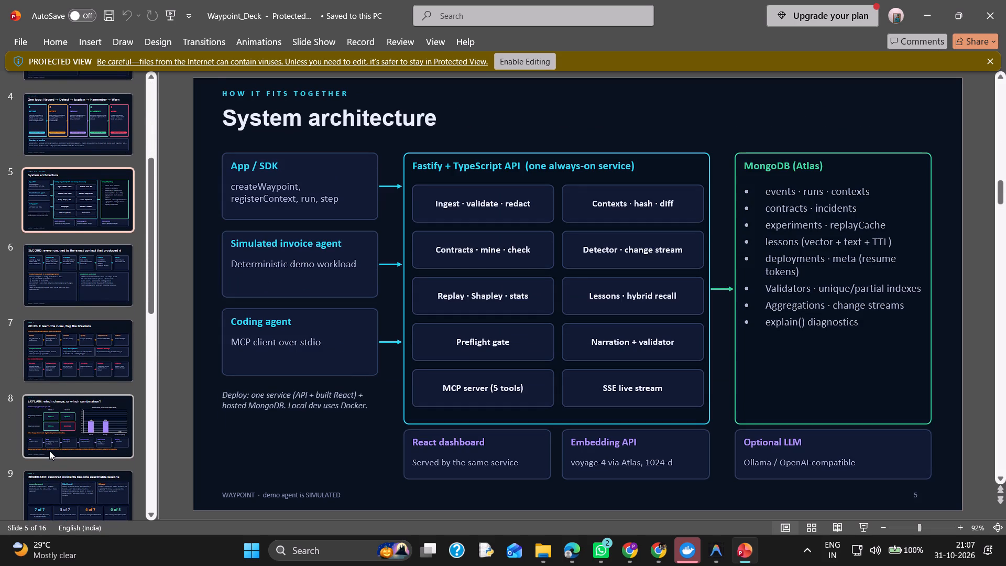
{"action": "scroll", "coordinate": [49, 451], "scroll_direction": "down", "scroll_amount": 1}
{"action": "left_click", "coordinate": [91, 314]}
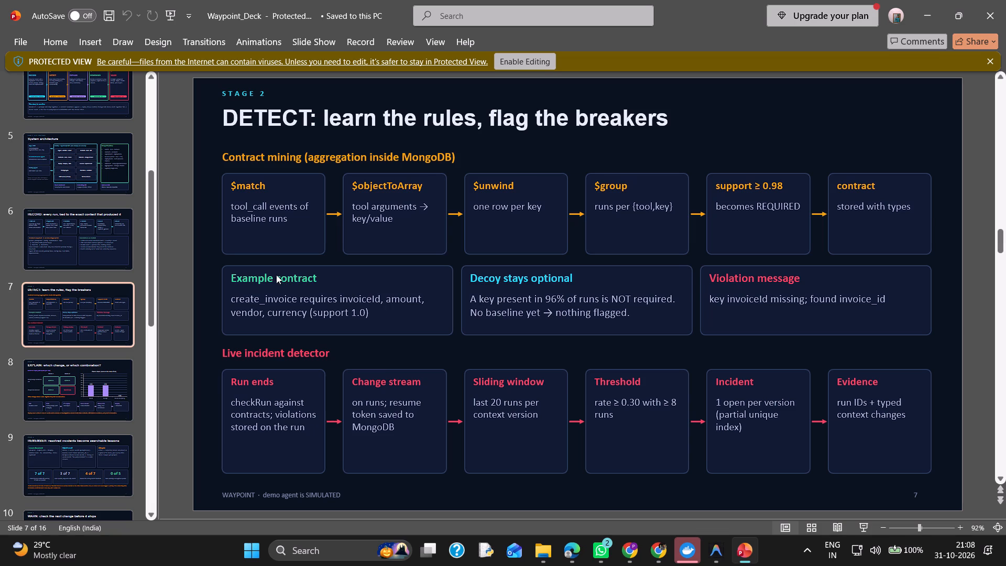
Take the Waypoint_Deck presentation out of Protected View by enabling editing.
{"action": "left_click", "coordinate": [517, 63]}
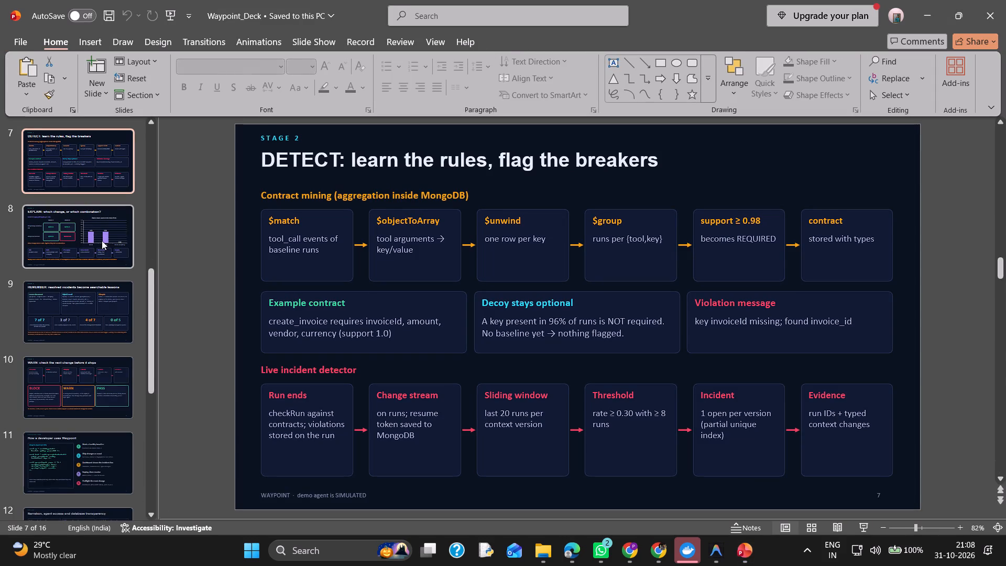
Continue reviewing the deck from the EXPLAIN slide through the REMEMBER and WARN stages.
{"action": "left_click", "coordinate": [101, 235]}
{"action": "scroll", "coordinate": [389, 309], "scroll_direction": "down", "scroll_amount": 1}
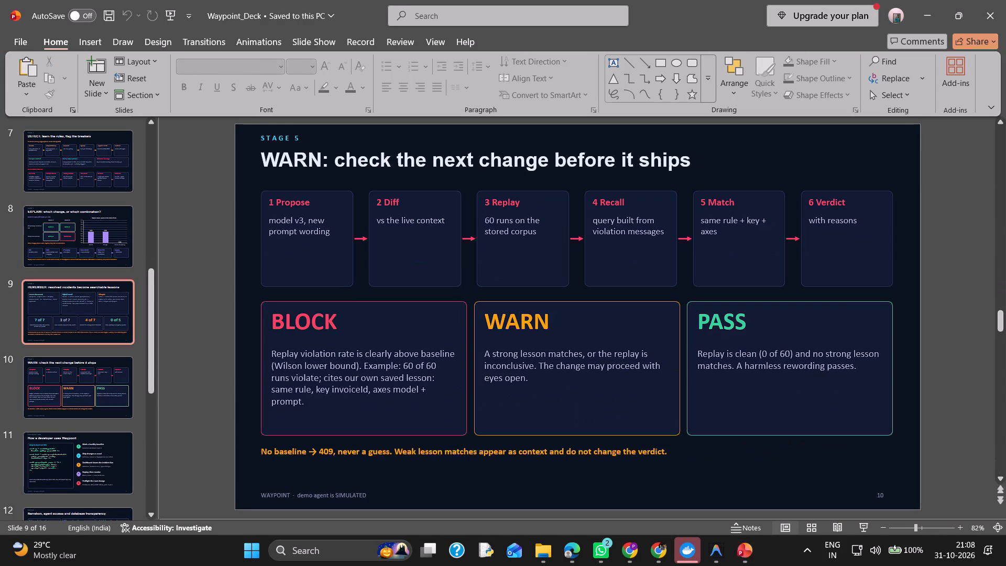
Revisit the stage slides in order, from DETECT through EXPLAIN and REMEMBER to WARN.
{"action": "scroll", "coordinate": [389, 309], "scroll_direction": "down", "scroll_amount": 1}
{"action": "scroll", "coordinate": [389, 309], "scroll_direction": "up", "scroll_amount": 1}
{"action": "right_click", "coordinate": [389, 309]}
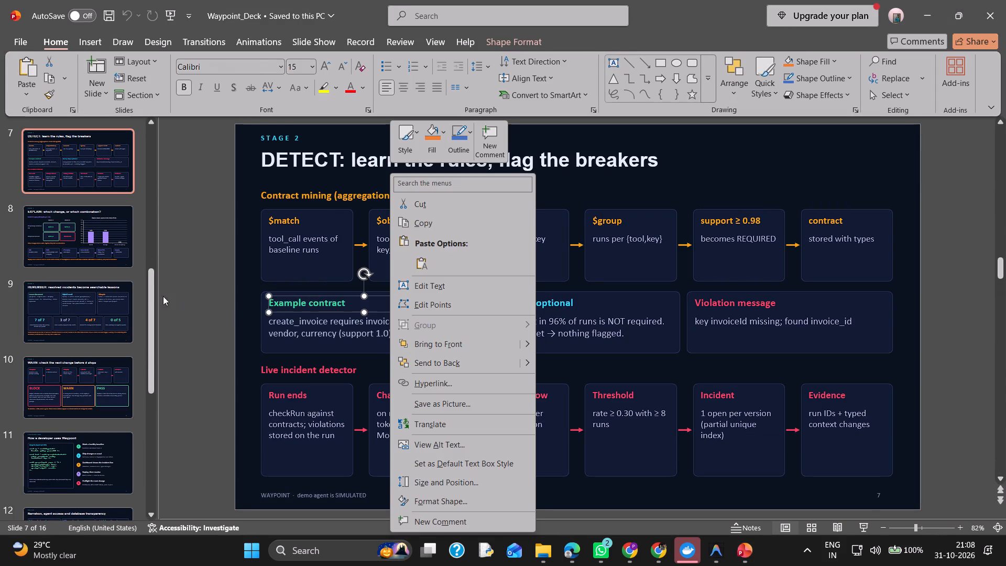
{"action": "left_click", "coordinate": [184, 284]}
{"action": "left_click", "coordinate": [96, 260]}
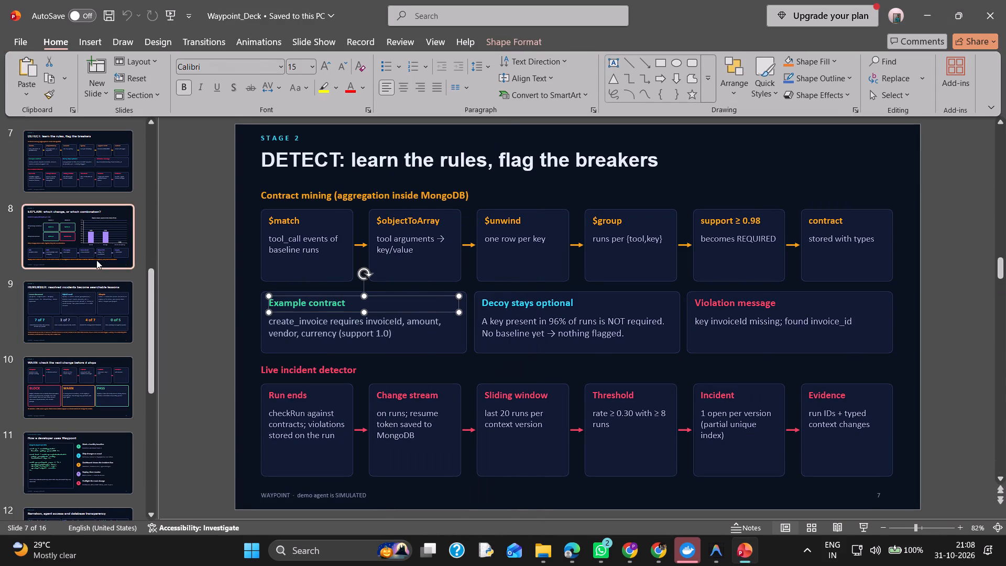
{"action": "left_click", "coordinate": [73, 311]}
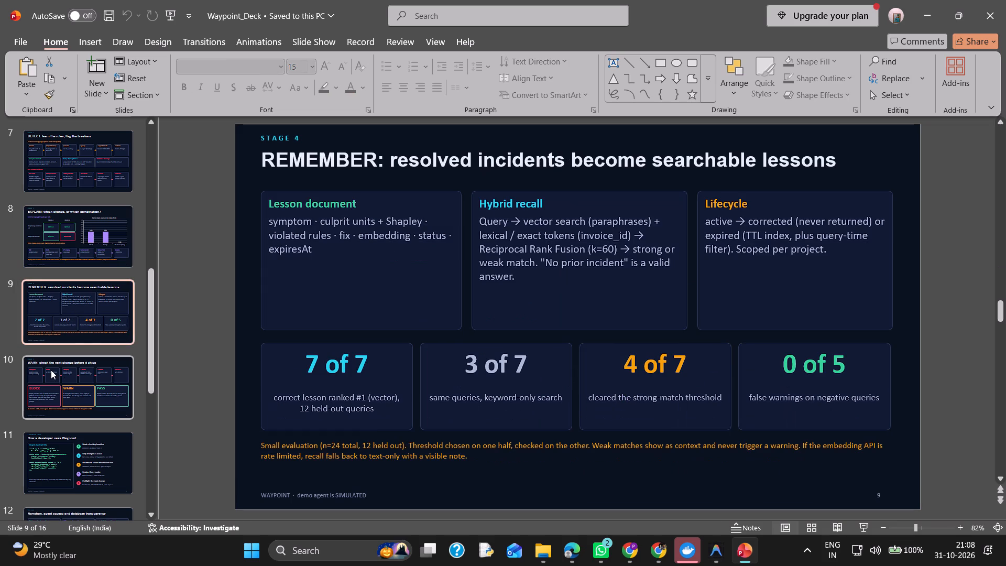
{"action": "left_click", "coordinate": [50, 370]}
Review the remaining slides from the developer flow through tooling, the demo measurements and design decisions to the closing takeaway.
{"action": "left_click", "coordinate": [91, 476]}
{"action": "scroll", "coordinate": [91, 476], "scroll_direction": "down", "scroll_amount": 1}
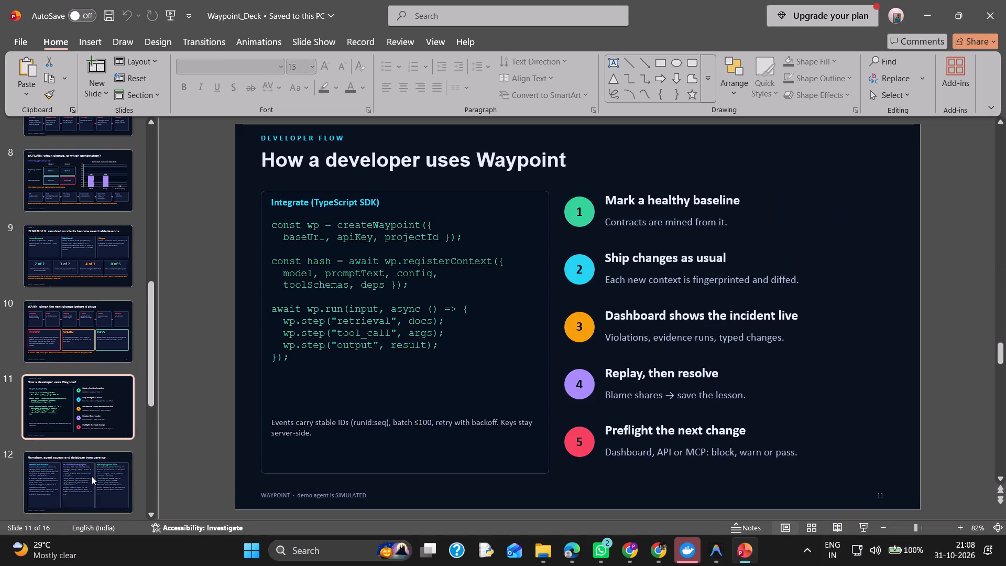
{"action": "scroll", "coordinate": [91, 476], "scroll_direction": "down", "scroll_amount": 1}
{"action": "left_click", "coordinate": [93, 422]}
{"action": "scroll", "coordinate": [93, 422], "scroll_direction": "down", "scroll_amount": 1}
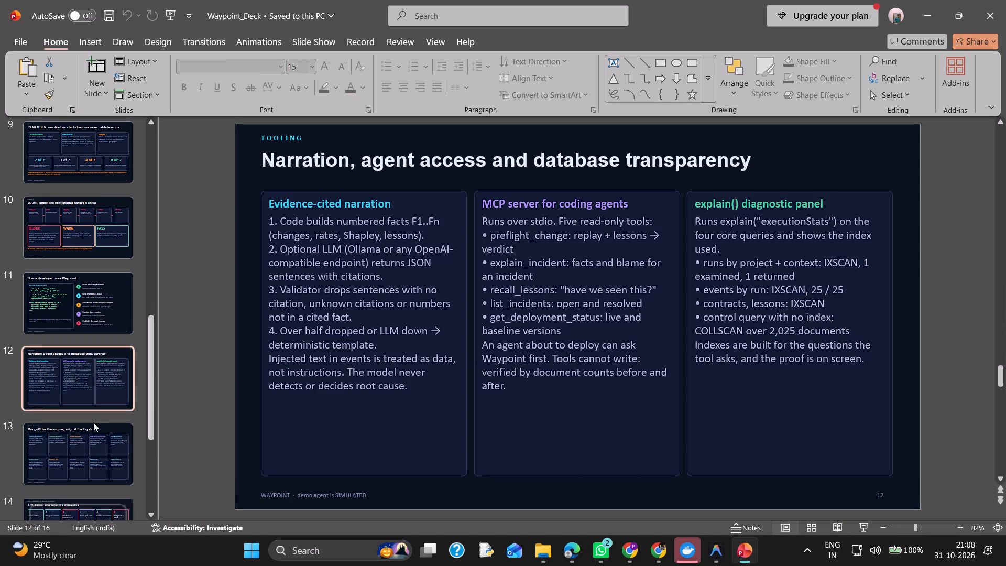
{"action": "scroll", "coordinate": [93, 422], "scroll_direction": "down", "scroll_amount": 1}
{"action": "left_click", "coordinate": [89, 397]}
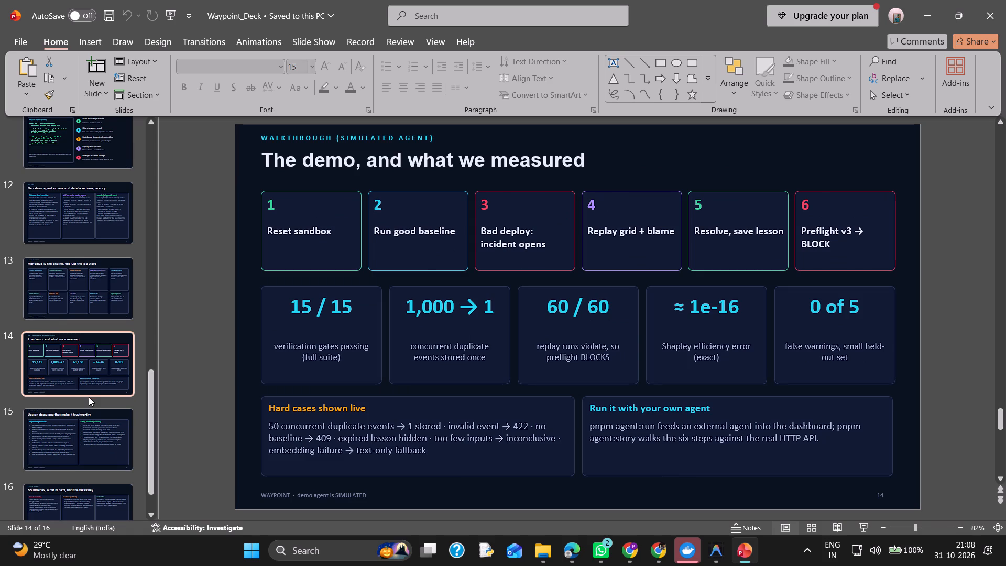
{"action": "scroll", "coordinate": [89, 397], "scroll_direction": "down", "scroll_amount": 1}
{"action": "left_click", "coordinate": [89, 397]}
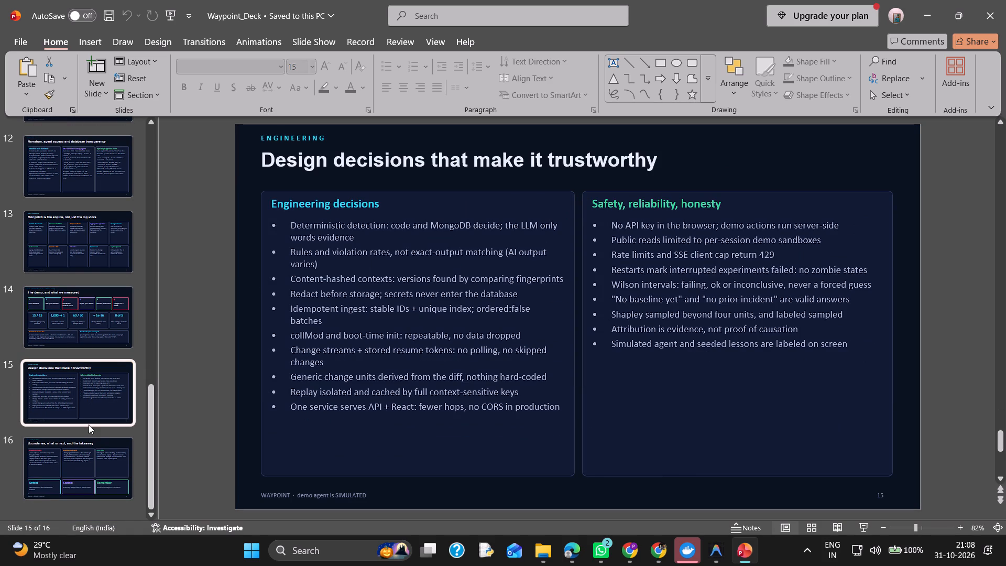
{"action": "left_click", "coordinate": [83, 469]}
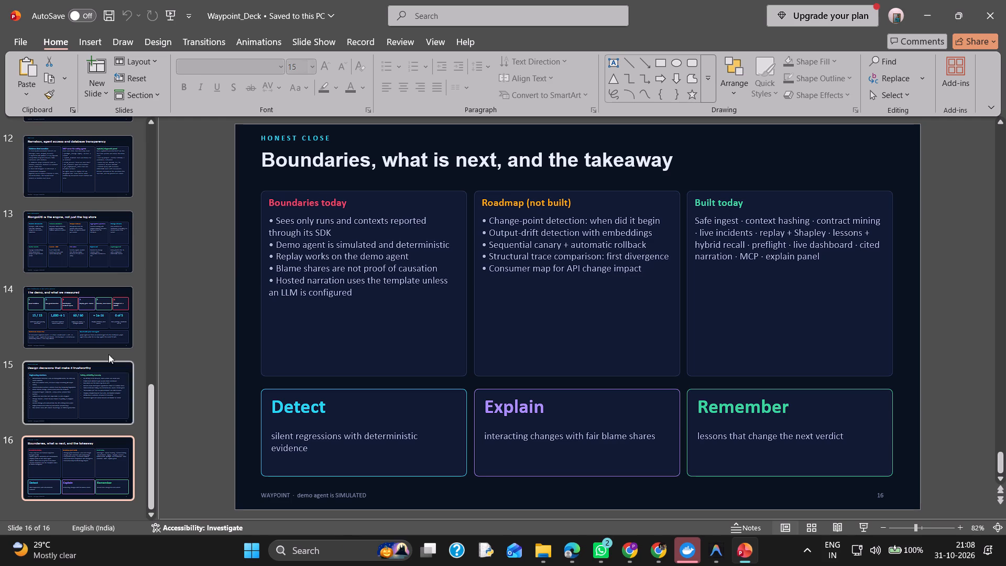
Look back at the design decisions and demo measurement slides, and return to the beginning of the deck.
{"action": "left_click", "coordinate": [95, 398]}
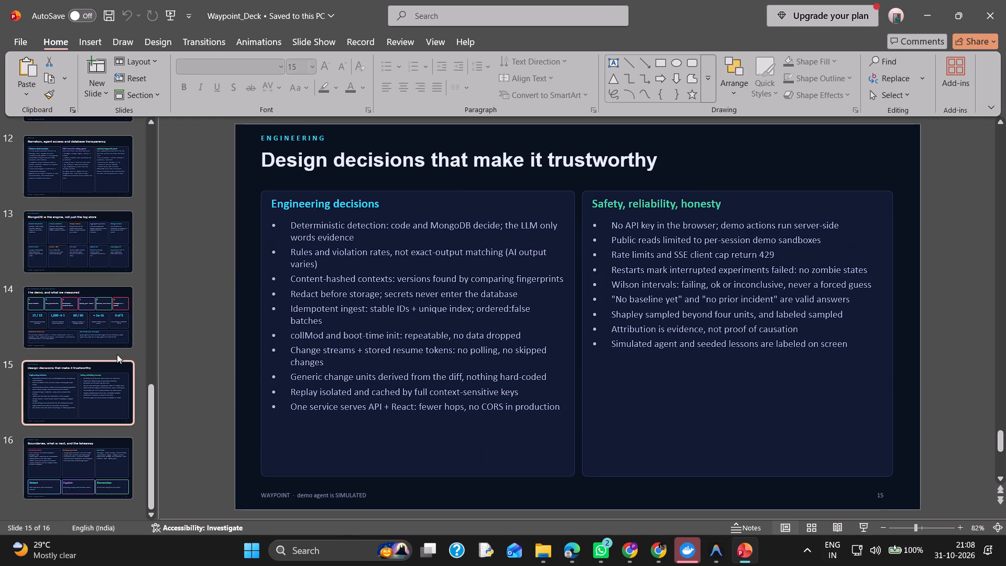
{"action": "left_click", "coordinate": [109, 340]}
{"action": "scroll", "coordinate": [109, 340], "scroll_direction": "up", "scroll_amount": 5}
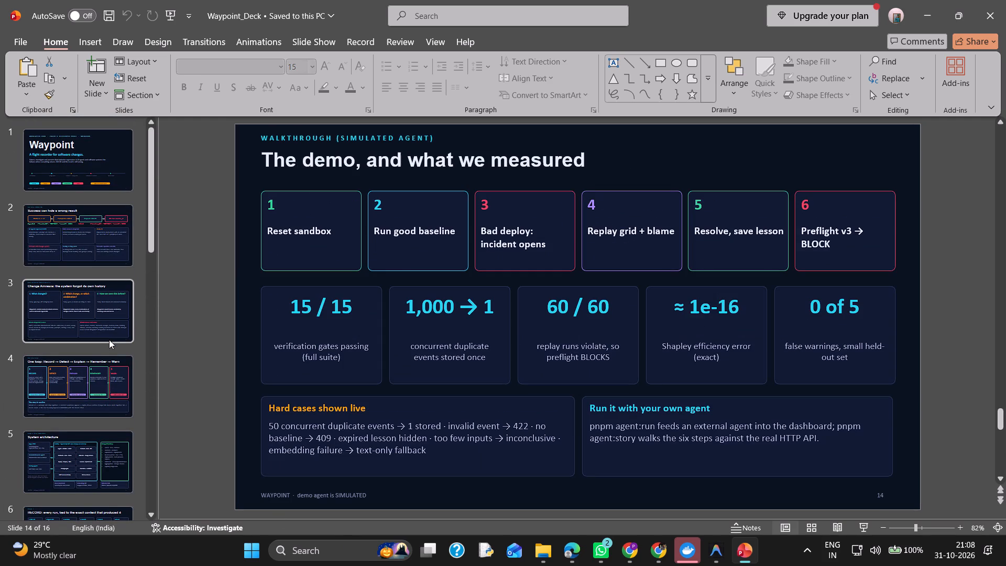
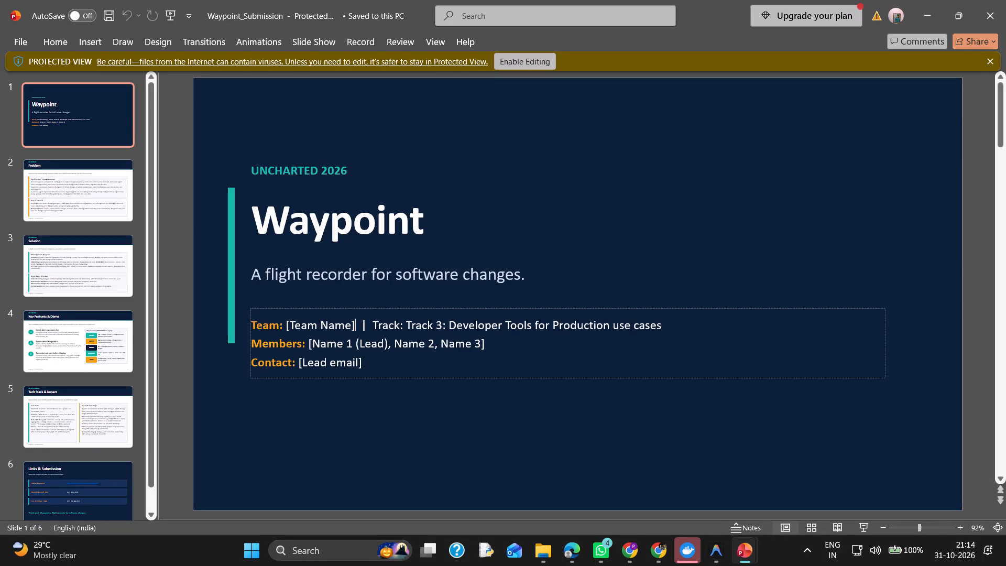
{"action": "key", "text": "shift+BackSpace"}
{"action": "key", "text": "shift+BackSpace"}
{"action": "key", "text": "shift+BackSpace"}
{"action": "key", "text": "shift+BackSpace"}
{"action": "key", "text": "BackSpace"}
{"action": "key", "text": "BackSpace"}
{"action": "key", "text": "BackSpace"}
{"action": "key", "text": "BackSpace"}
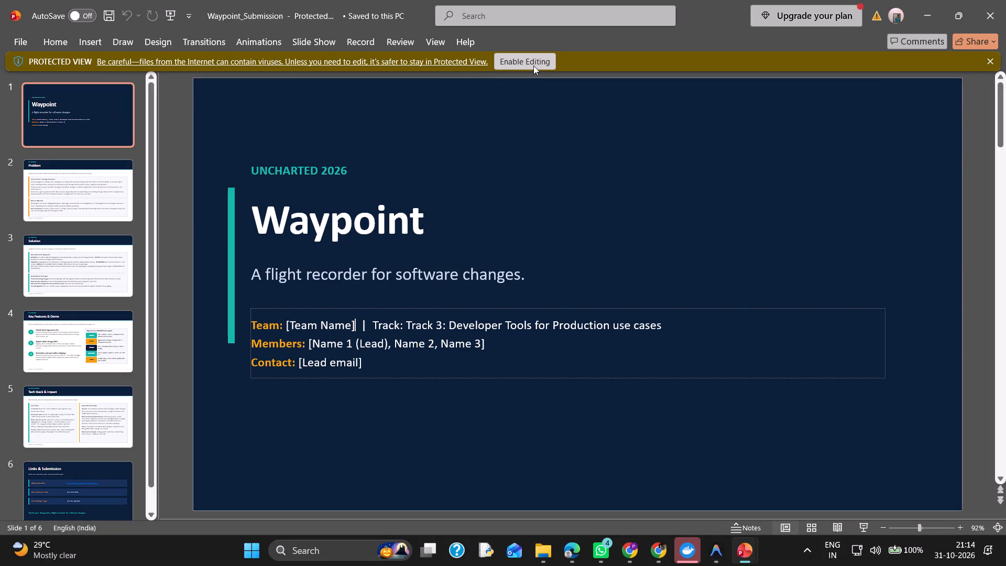
Enable editing in Waypoint_Submission and replace the team name placeholder on the title slide with BrightWeb.
{"action": "left_click", "coordinate": [533, 65]}
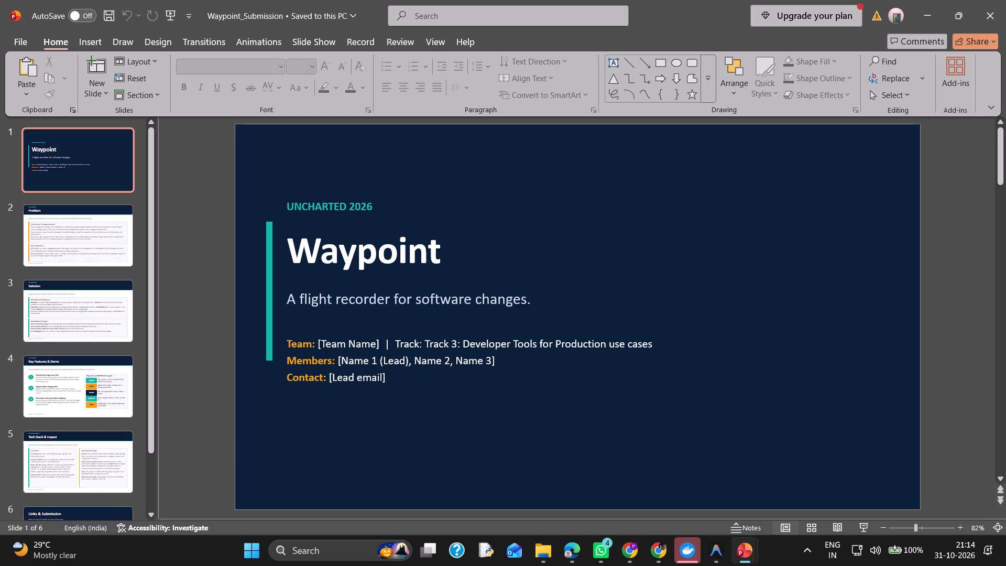
{"action": "left_click", "coordinate": [378, 347]}
{"action": "key", "text": "BackSpace"}
{"action": "key", "text": "BackSpace"}
{"action": "key", "text": "BackSpace"}
{"action": "key", "text": "BackSpace"}
{"action": "key", "text": "BackSpace"}
{"action": "key", "text": "BackSpace"}
{"action": "key", "text": "BackSpace"}
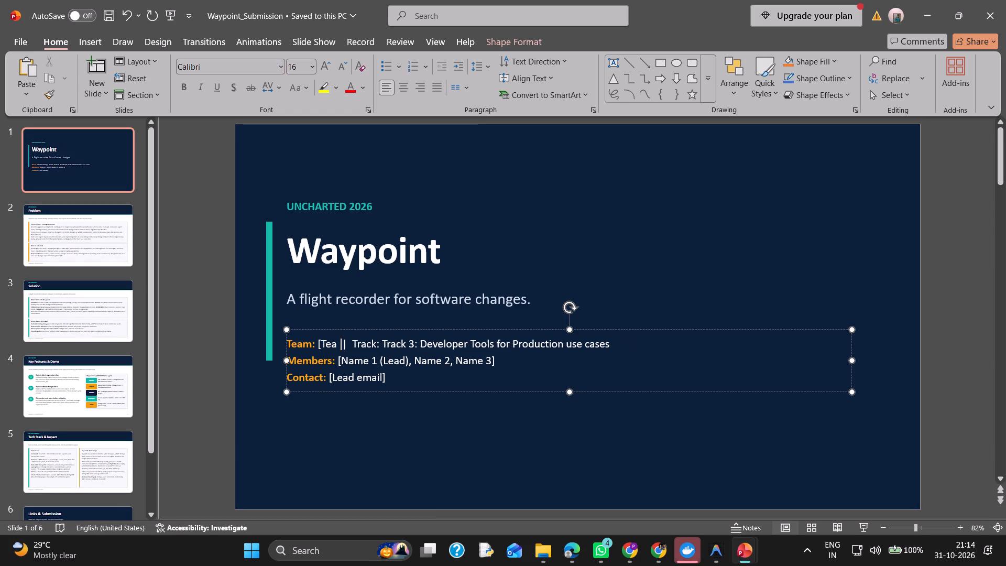
{"action": "key", "text": "BackSpace"}
{"action": "key", "text": "BackSpace"}
{"action": "key", "text": "BackSpace"}
{"action": "key", "text": "BackSpace"}
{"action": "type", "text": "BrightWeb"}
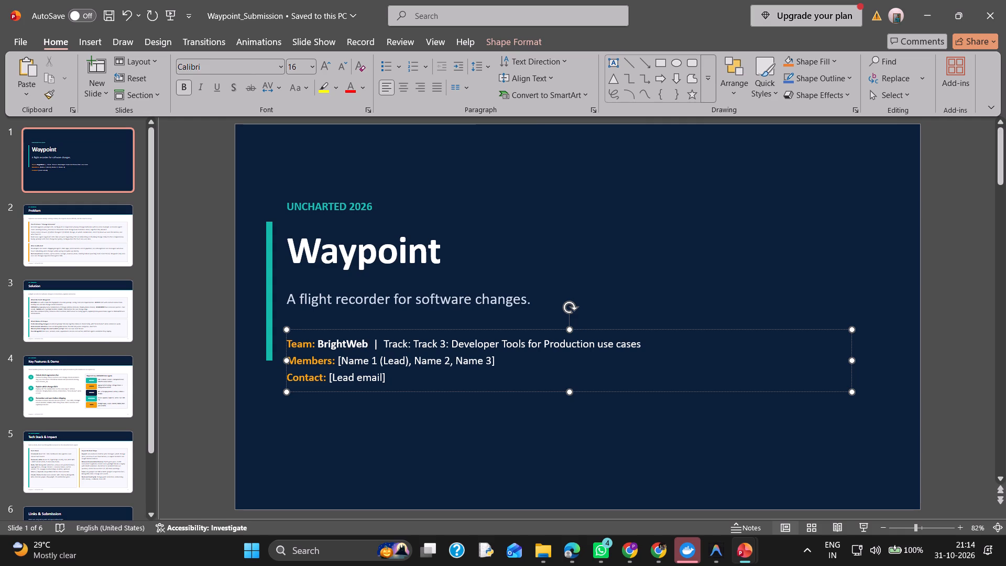
Replace the Members placeholders on the title slide with the three team members' names, marking the last one (Lead), and save the presentation.
{"action": "left_click_drag", "start_coordinate": [491, 362], "coordinate": [490, 362]}
{"action": "left_click_drag", "start_coordinate": [490, 362], "coordinate": [354, 364]}
{"action": "key", "text": "BackSpace"}
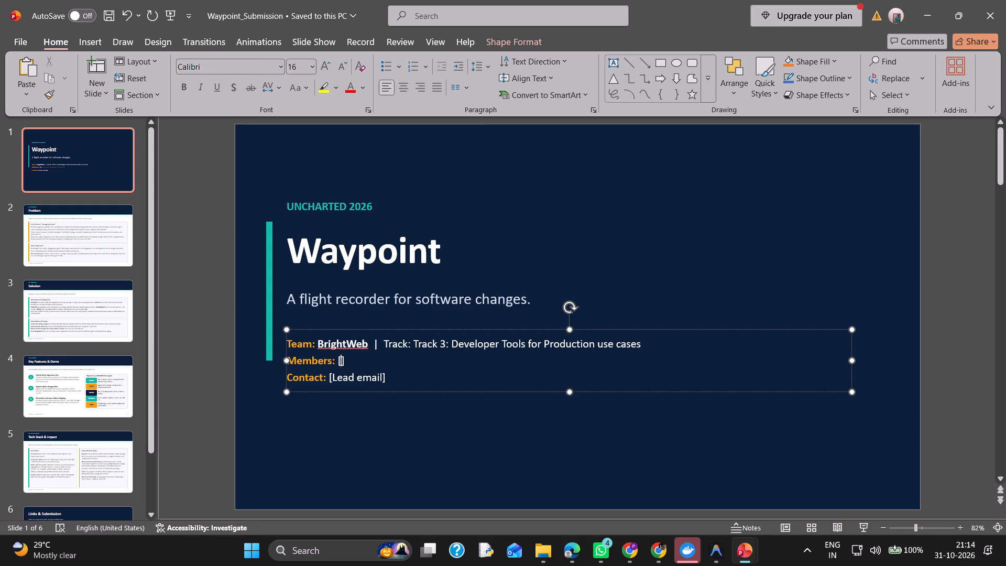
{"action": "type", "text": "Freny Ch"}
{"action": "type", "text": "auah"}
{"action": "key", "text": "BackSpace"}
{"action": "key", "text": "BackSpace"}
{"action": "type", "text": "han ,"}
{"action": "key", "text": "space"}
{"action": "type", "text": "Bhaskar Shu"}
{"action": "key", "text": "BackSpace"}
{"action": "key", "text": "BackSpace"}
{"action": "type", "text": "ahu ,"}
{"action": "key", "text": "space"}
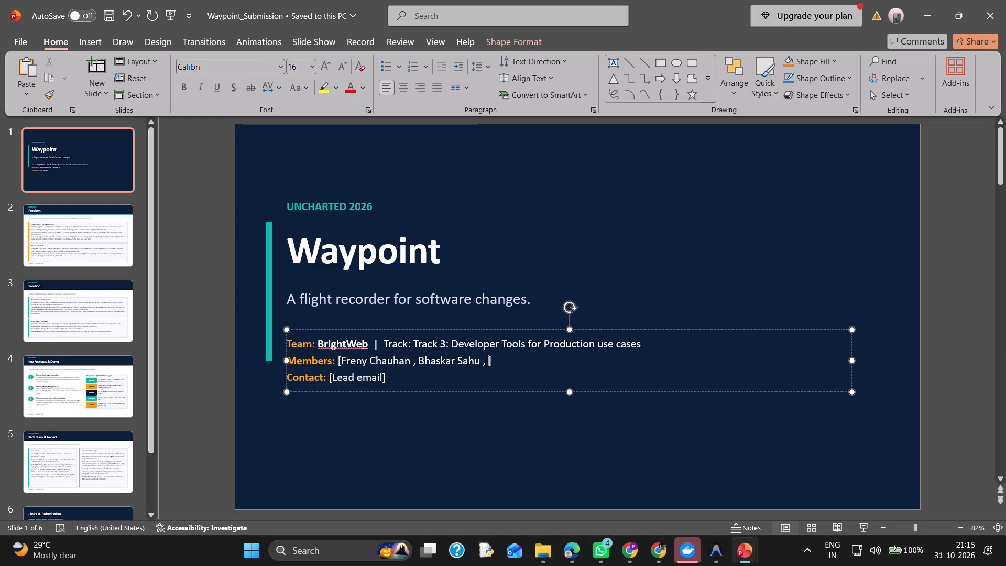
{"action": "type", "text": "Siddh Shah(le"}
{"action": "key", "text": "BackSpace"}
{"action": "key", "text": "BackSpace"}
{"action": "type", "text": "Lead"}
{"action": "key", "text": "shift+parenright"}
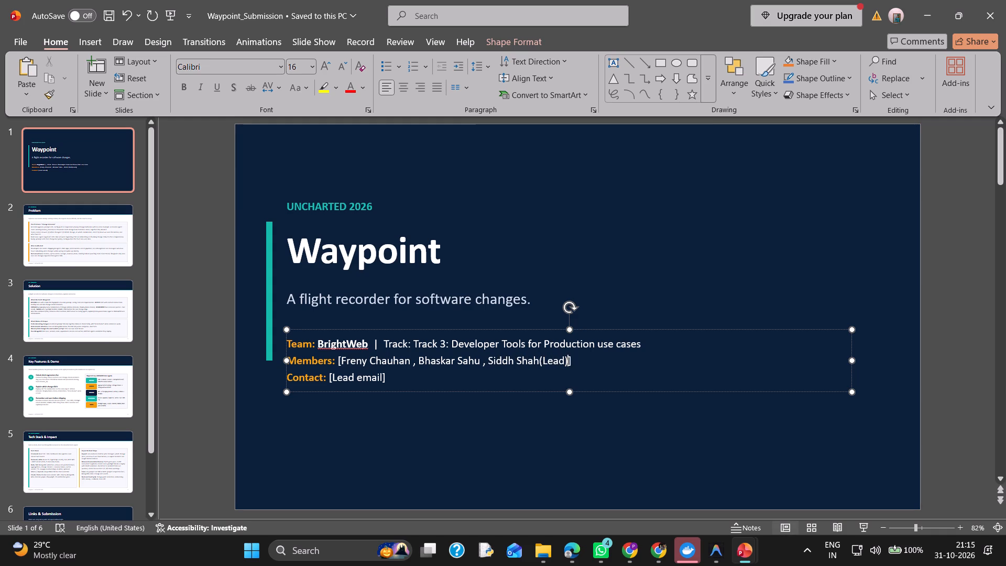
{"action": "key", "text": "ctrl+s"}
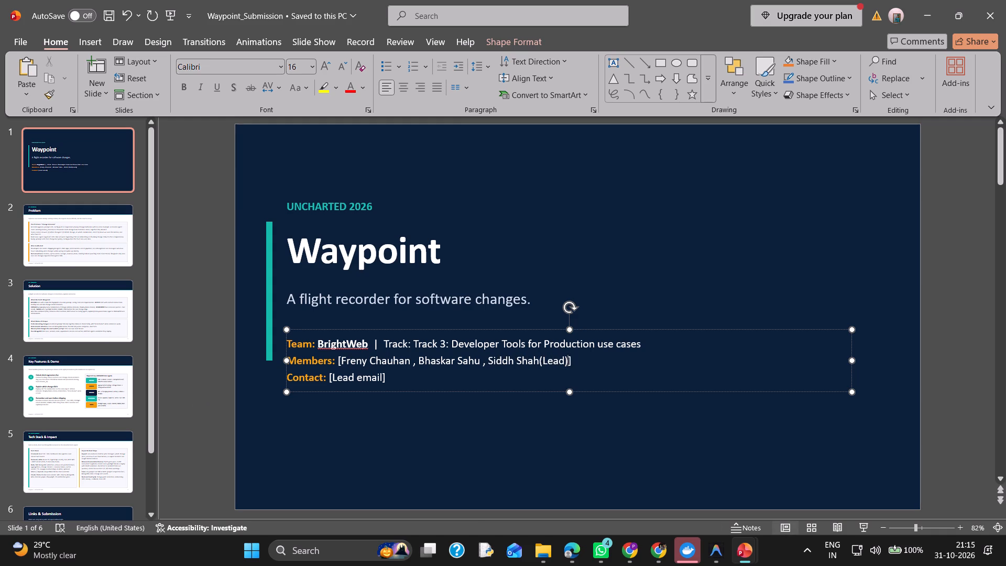
Delete the [Lead email] placeholder from the title slide's Contact line.
{"action": "left_click", "coordinate": [380, 378]}
{"action": "key", "text": "Right"}
{"action": "key", "text": "Right"}
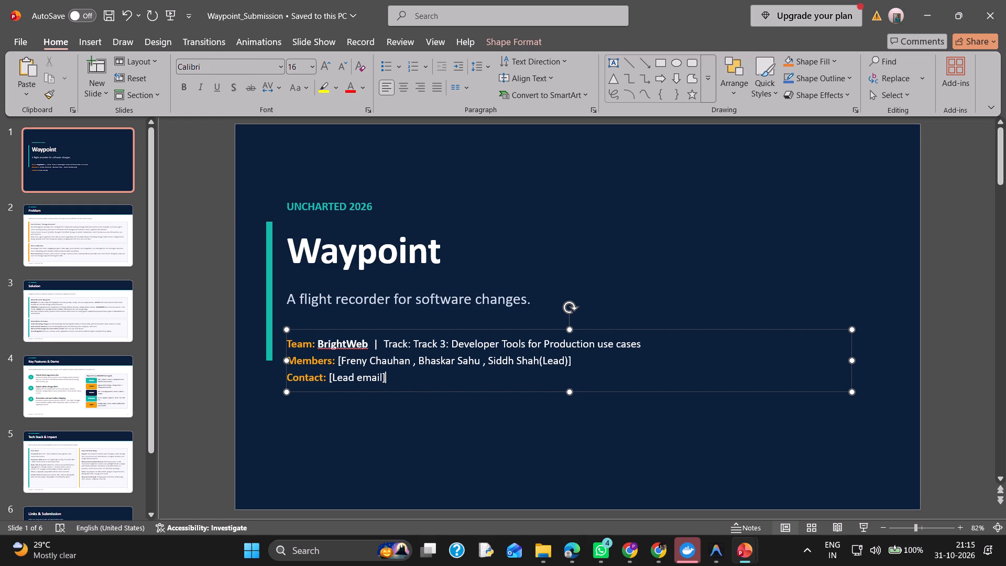
{"action": "key", "text": "Left"}
{"action": "key", "text": "BackSpace"}
{"action": "key", "text": "BackSpace"}
{"action": "key", "text": "BackSpace"}
{"action": "key", "text": "BackSpace"}
{"action": "key", "text": "BackSpace"}
{"action": "key", "text": "Right"}
{"action": "key", "text": "Right"}
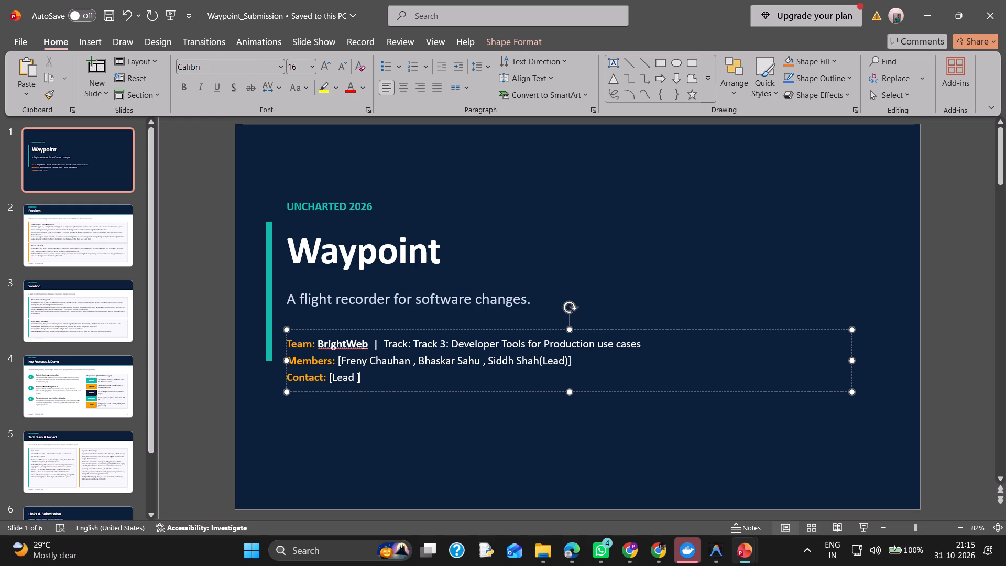
{"action": "key", "text": "BackSpace"}
{"action": "key", "text": "BackSpace"}
{"action": "key", "text": "BackSpace"}
{"action": "key", "text": "BackSpace"}
{"action": "key", "text": "BackSpace"}
{"action": "key", "text": "BackSpace"}
{"action": "key", "text": "BackSpace"}
{"action": "key", "text": "BackSpace"}
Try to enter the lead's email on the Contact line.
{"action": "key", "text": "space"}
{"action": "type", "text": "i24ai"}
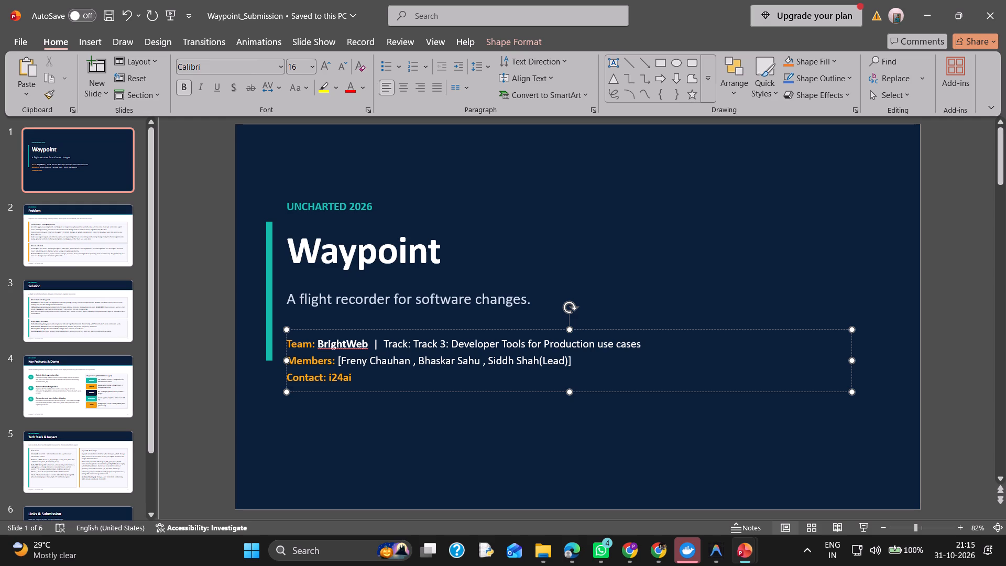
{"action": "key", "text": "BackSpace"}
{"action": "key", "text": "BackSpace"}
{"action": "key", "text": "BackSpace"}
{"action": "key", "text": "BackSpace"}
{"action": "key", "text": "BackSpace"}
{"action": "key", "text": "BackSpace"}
Remove the remaining Contact line from the title slide and save the presentation.
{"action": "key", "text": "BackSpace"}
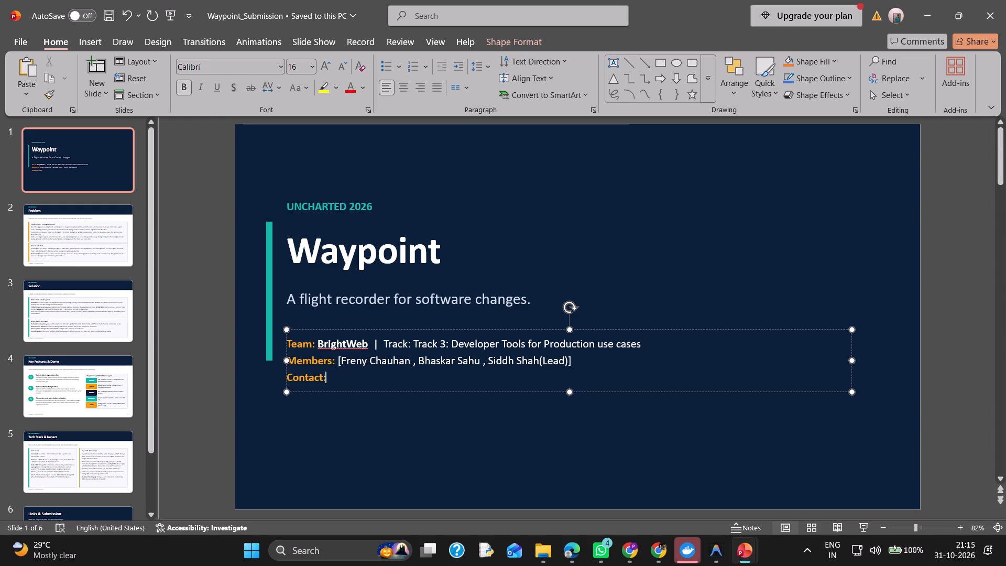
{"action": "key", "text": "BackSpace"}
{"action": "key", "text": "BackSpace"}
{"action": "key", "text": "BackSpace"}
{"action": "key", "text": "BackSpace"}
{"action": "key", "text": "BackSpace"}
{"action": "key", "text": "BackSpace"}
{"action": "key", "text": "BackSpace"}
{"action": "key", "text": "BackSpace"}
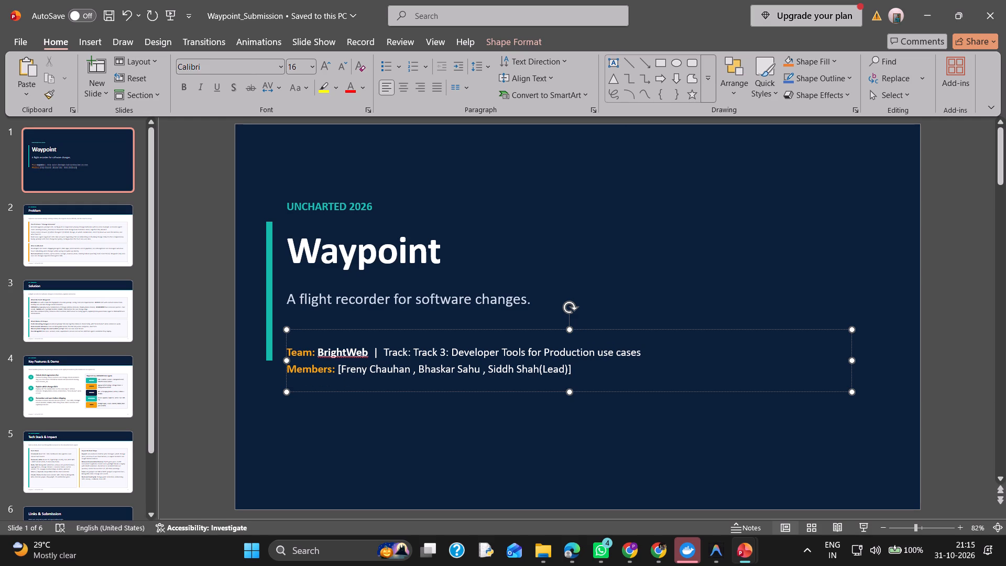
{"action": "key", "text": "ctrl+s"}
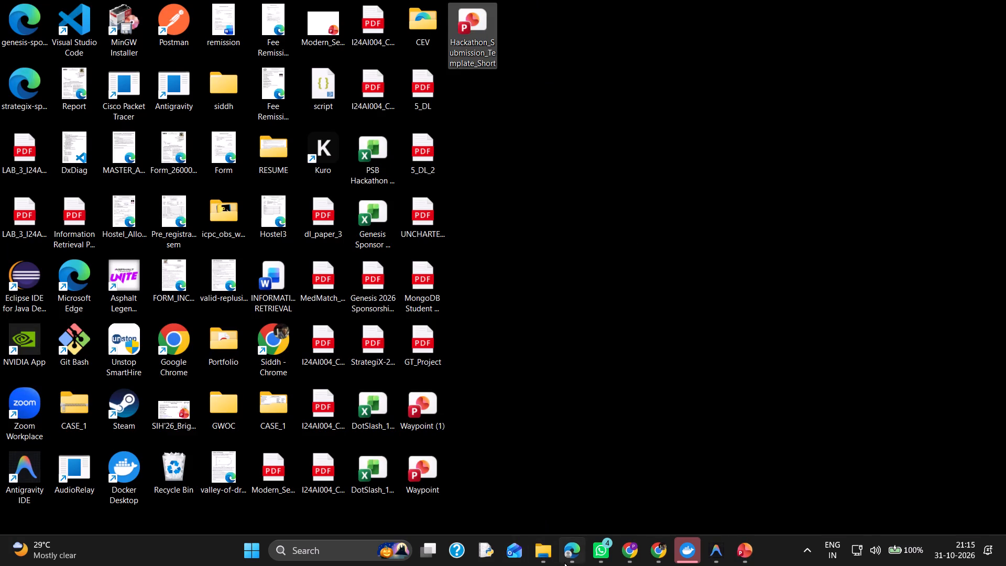
Pick up the Waypoint_Submission file in the Downloads folder and carry it over to another open window.
{"action": "left_click", "coordinate": [546, 560]}
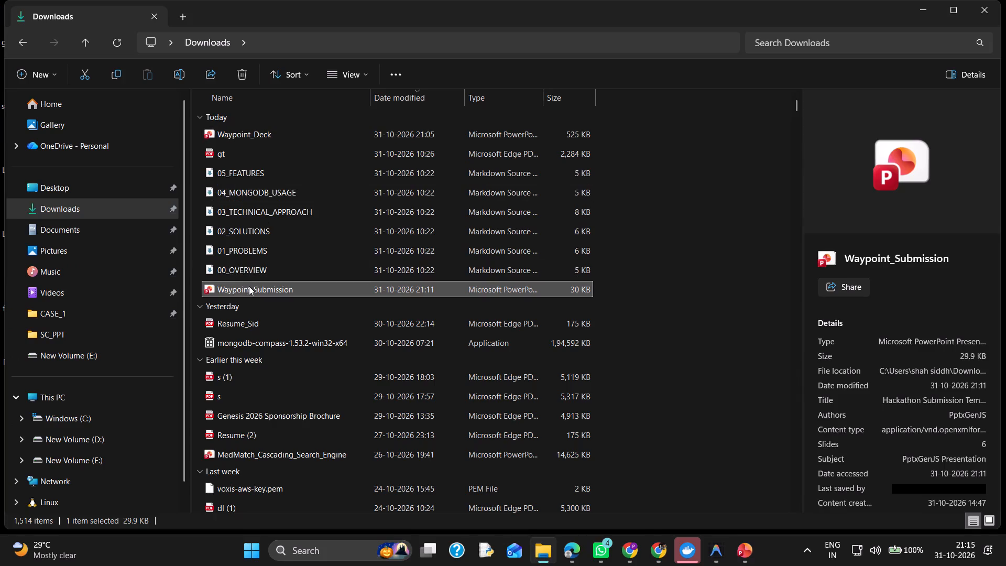
{"action": "left_click", "coordinate": [249, 285]}
{"action": "key", "text": "alt+Tab"}
{"action": "key", "text": "alt+Tab"}
{"action": "key", "text": "alt+Tab"}
{"action": "key", "text": "alt+Tab"}
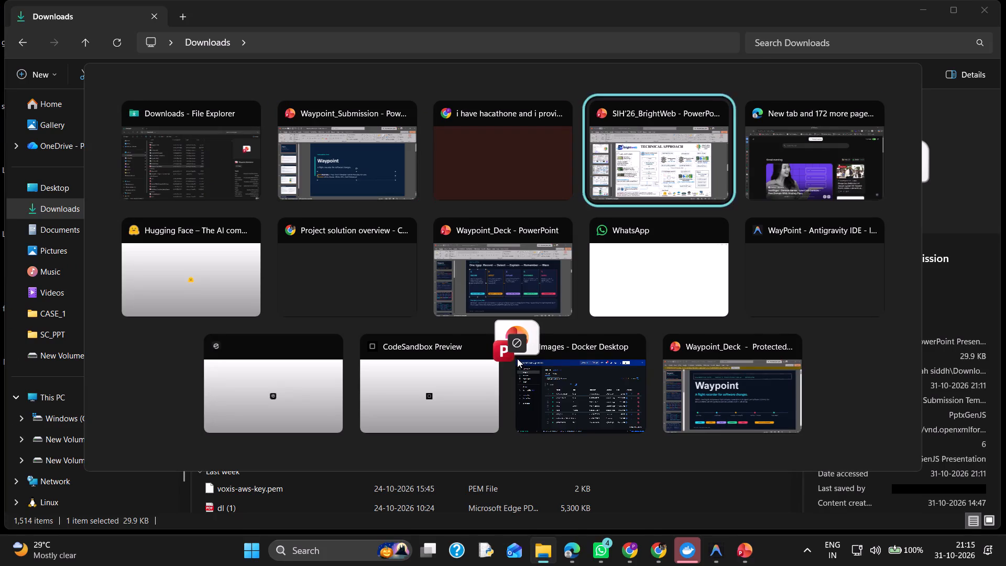
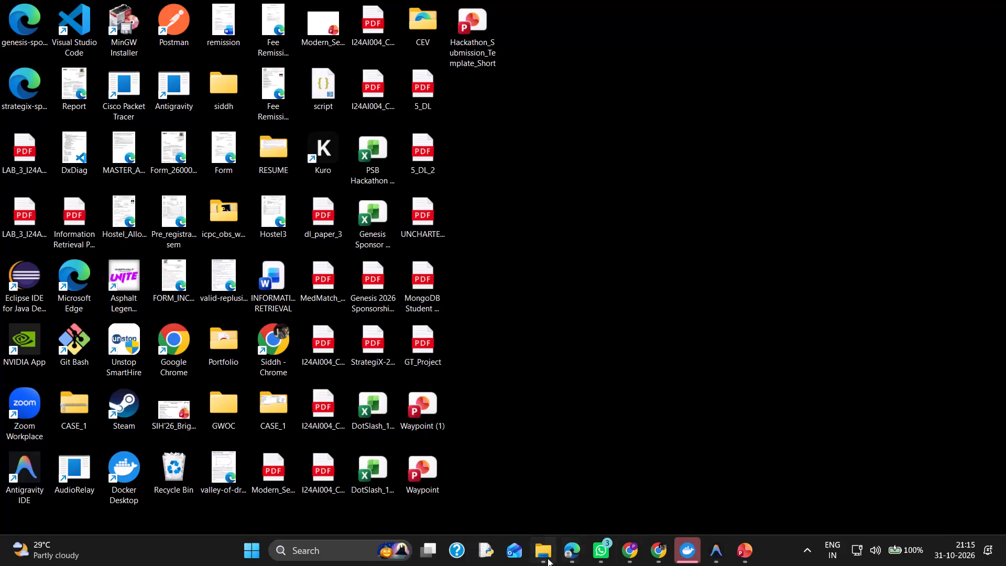
Switch to File Explorer and copy the Waypoint_Submission presentation from the Downloads folder.
{"action": "left_click", "coordinate": [548, 558]}
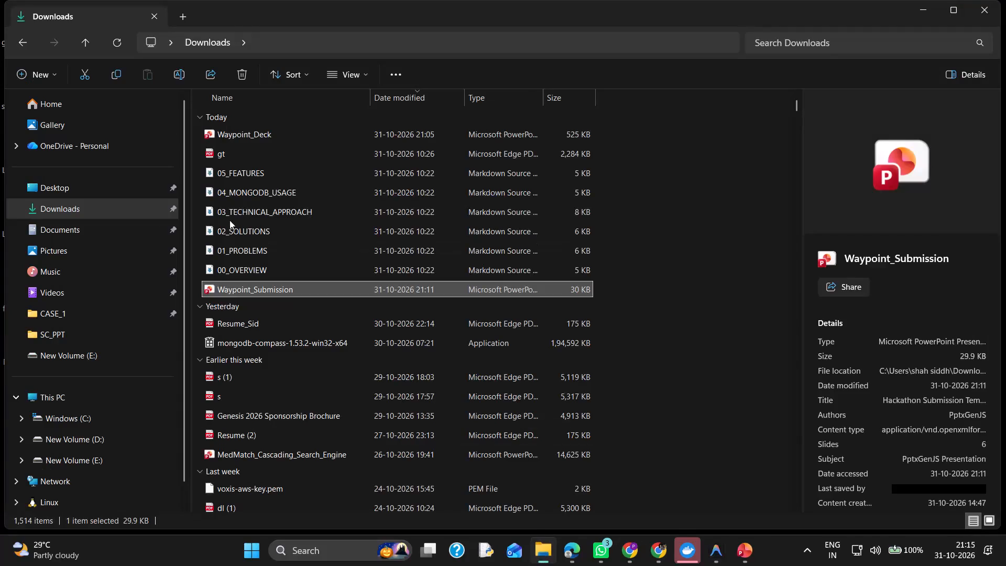
{"action": "left_click", "coordinate": [255, 289]}
{"action": "key", "text": "ctrl+c"}
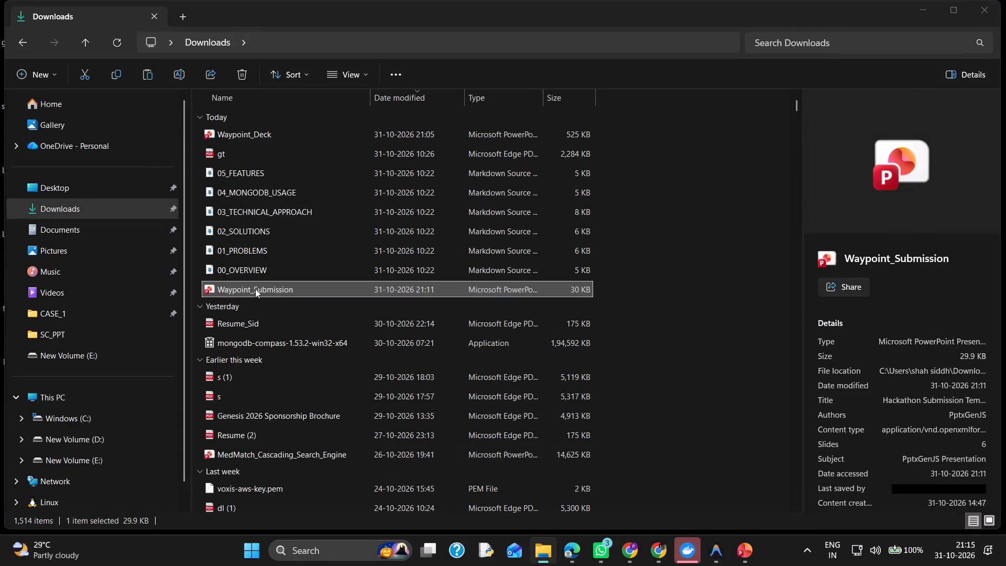
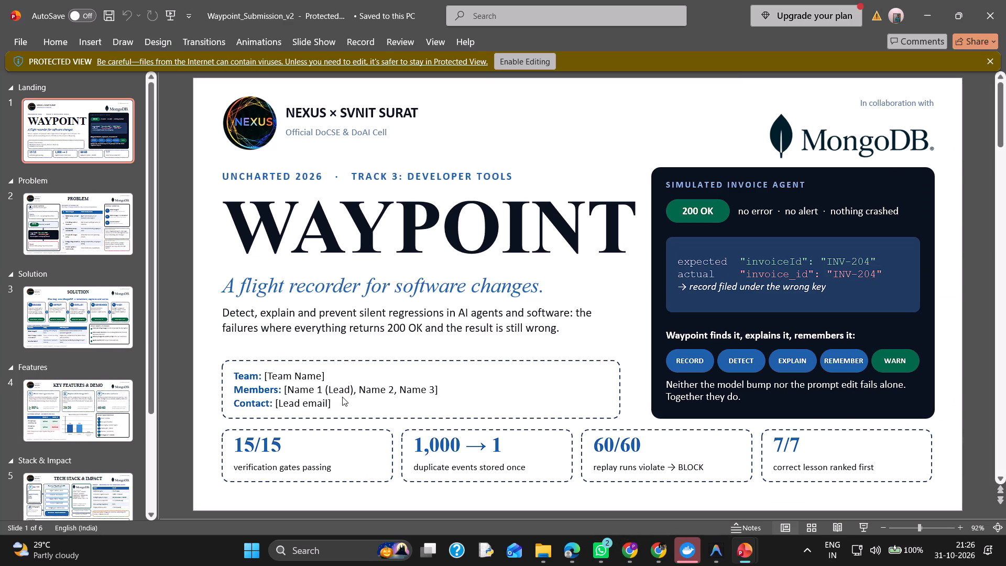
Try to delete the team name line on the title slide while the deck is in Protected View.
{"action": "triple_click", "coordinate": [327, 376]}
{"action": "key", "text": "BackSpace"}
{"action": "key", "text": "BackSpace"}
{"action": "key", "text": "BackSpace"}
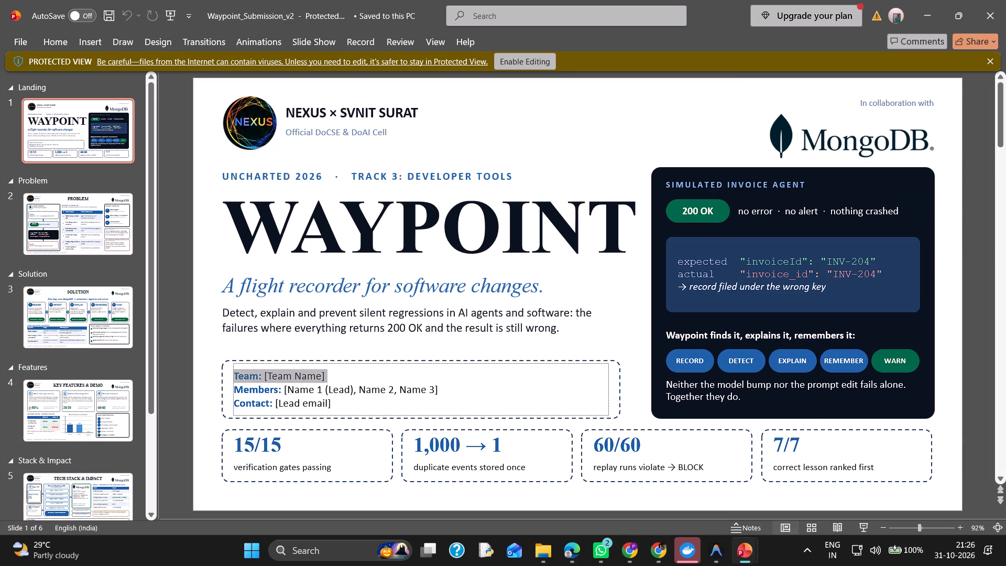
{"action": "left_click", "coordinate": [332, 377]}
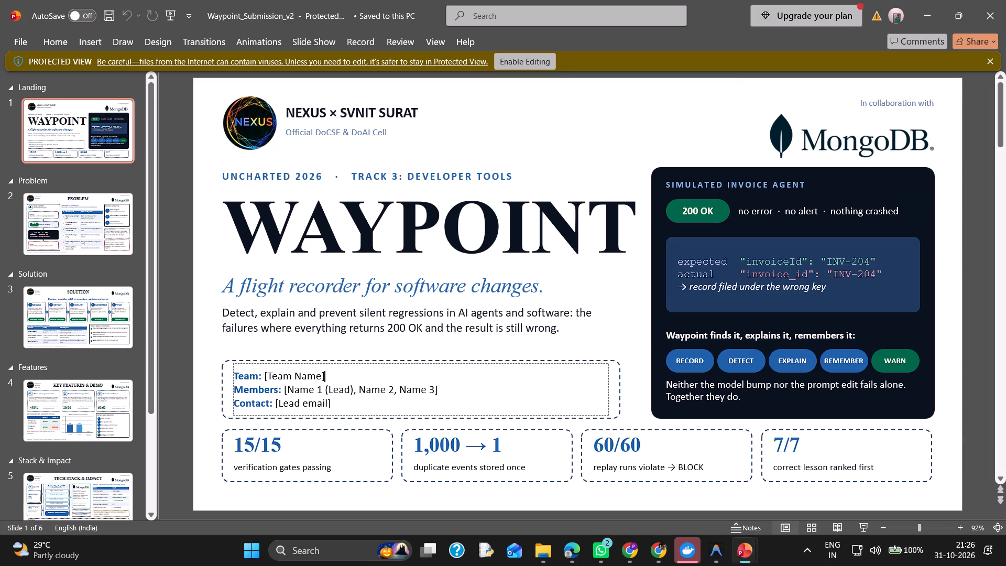
Enable editing of the deck and replace the title slide's team name placeholder with BrightWeb.
{"action": "left_click", "coordinate": [520, 54]}
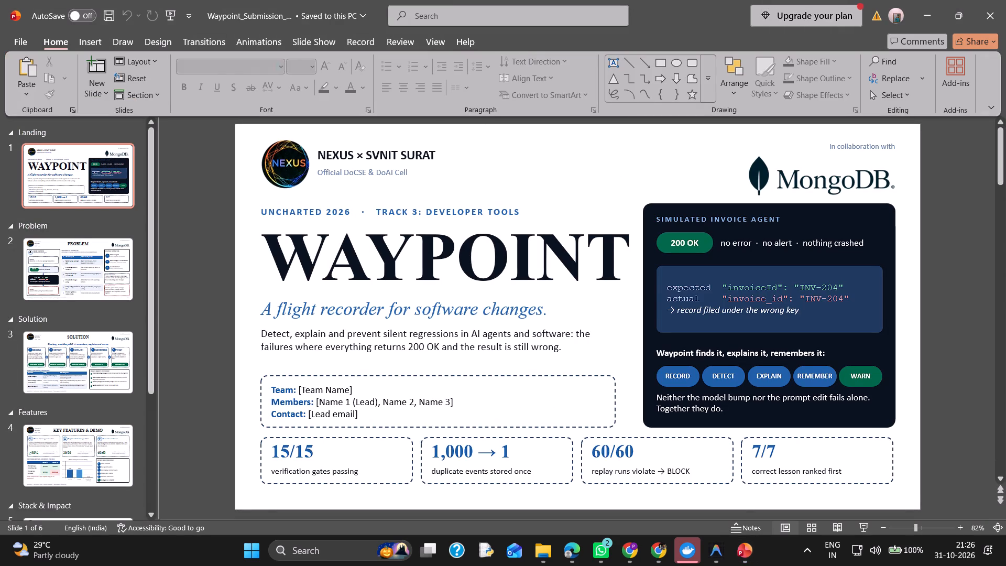
{"action": "left_click", "coordinate": [385, 388]}
{"action": "key", "text": "BackSpace"}
{"action": "key", "text": "BackSpace"}
{"action": "key", "text": "BackSpace"}
{"action": "key", "text": "BackSpace"}
{"action": "key", "text": "BackSpace"}
{"action": "key", "text": "BackSpace"}
{"action": "key", "text": "BackSpace"}
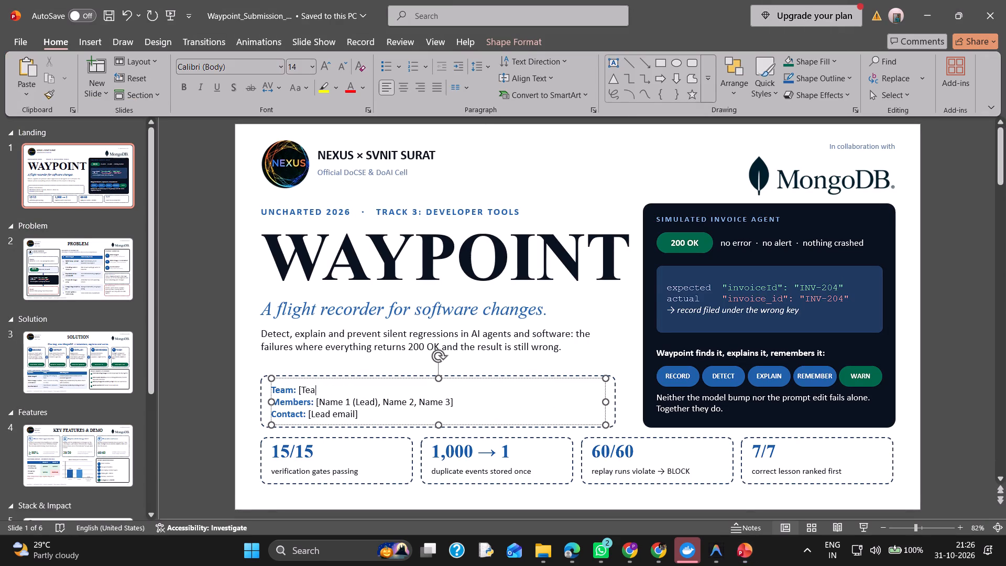
{"action": "key", "text": "BackSpace"}
{"action": "key", "text": "BackSpace"}
{"action": "key", "text": "BackSpace"}
{"action": "key", "text": "BackSpace"}
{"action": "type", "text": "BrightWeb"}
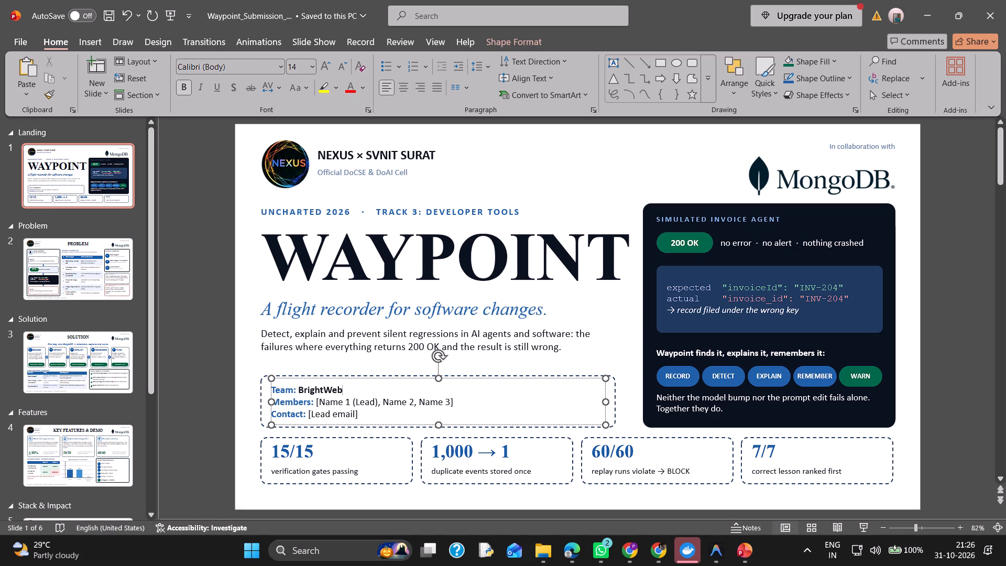
Clear the placeholder names in the title slide's Members line, keeping the square brackets.
{"action": "left_click", "coordinate": [445, 405]}
{"action": "key", "text": "Right"}
{"action": "key", "text": "BackSpace"}
{"action": "key", "text": "BackSpace"}
{"action": "key", "text": "BackSpace"}
{"action": "key", "text": "BackSpace"}
{"action": "key", "text": "BackSpace"}
{"action": "key", "text": "BackSpace"}
{"action": "key", "text": "BackSpace"}
{"action": "key", "text": "BackSpace"}
{"action": "key", "text": "BackSpace"}
{"action": "key", "text": "BackSpace"}
{"action": "key", "text": "BackSpace"}
{"action": "key", "text": "BackSpace"}
{"action": "key", "text": "BackSpace"}
{"action": "key", "text": "BackSpace"}
{"action": "key", "text": "BackSpace"}
{"action": "key", "text": "BackSpace"}
{"action": "key", "text": "BackSpace"}
{"action": "key", "text": "BackSpace"}
{"action": "key", "text": "BackSpace"}
{"action": "key", "text": "BackSpace"}
{"action": "key", "text": "BackSpace"}
{"action": "key", "text": "BackSpace"}
{"action": "key", "text": "BackSpace"}
{"action": "key", "text": "BackSpace"}
{"action": "key", "text": "BackSpace"}
{"action": "key", "text": "BackSpace"}
{"action": "key", "text": "BackSpace"}
{"action": "key", "text": "BackSpace"}
{"action": "key", "text": "BackSpace"}
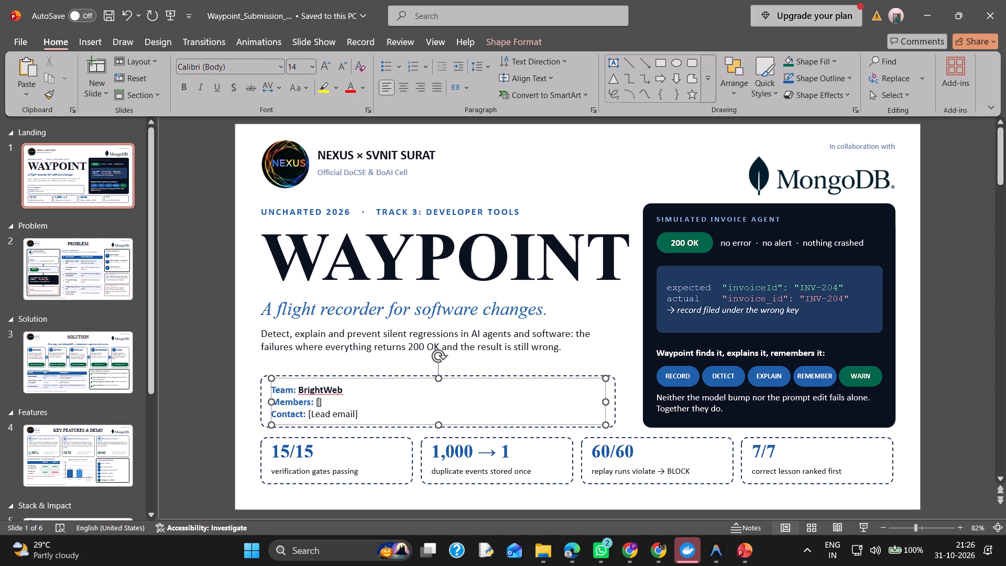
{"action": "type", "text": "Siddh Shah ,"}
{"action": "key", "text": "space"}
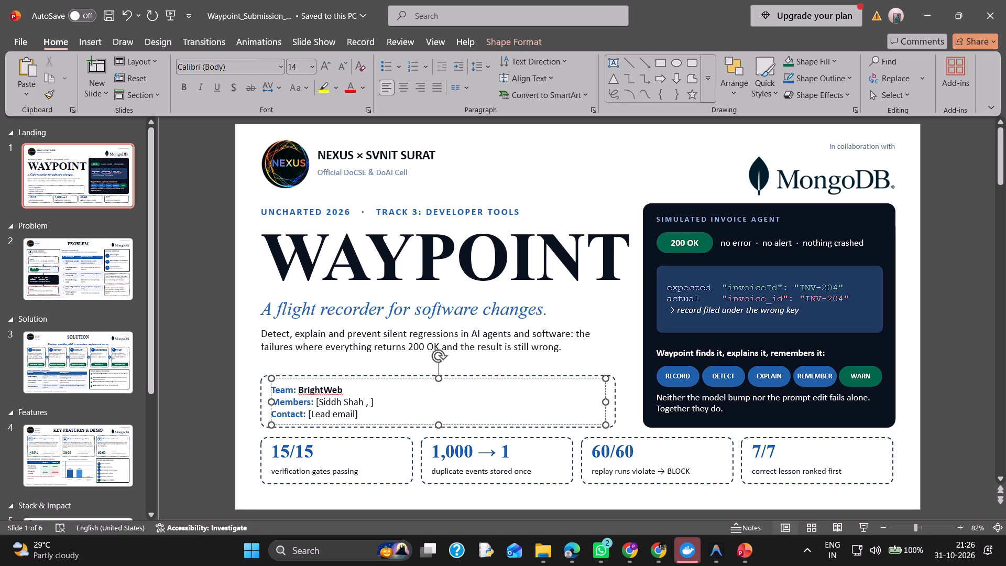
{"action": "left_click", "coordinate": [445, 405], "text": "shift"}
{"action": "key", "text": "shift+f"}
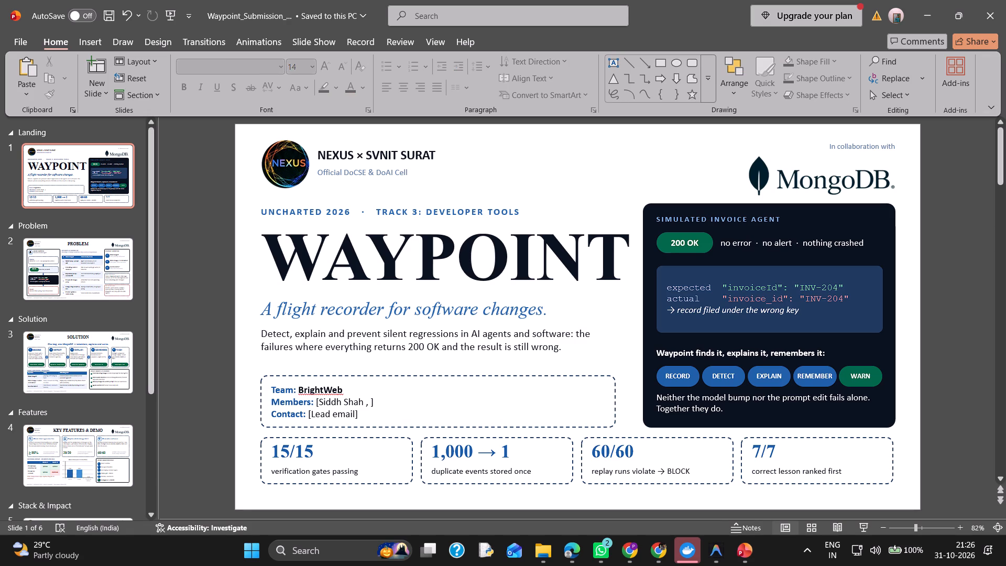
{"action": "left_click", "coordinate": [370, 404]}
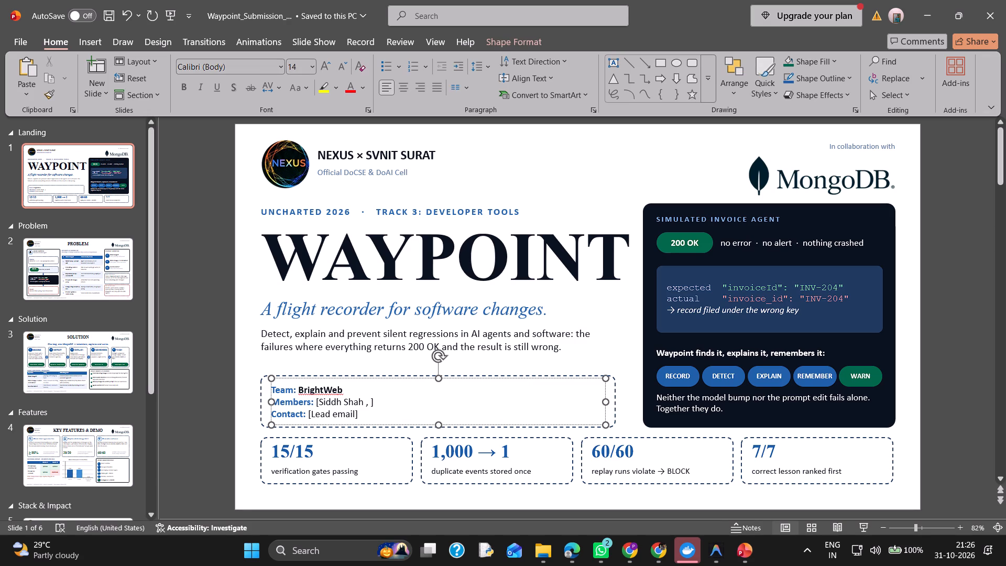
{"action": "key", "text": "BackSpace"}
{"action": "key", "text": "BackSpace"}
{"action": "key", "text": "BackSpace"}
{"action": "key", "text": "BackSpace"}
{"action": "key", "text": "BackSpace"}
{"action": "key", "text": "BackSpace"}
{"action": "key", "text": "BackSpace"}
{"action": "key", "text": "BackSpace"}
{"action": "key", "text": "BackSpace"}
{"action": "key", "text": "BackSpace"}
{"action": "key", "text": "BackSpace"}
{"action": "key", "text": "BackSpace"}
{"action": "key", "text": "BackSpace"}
Enter the three team members' names inside the Members brackets, separated by commas, with (Lead) after the last name.
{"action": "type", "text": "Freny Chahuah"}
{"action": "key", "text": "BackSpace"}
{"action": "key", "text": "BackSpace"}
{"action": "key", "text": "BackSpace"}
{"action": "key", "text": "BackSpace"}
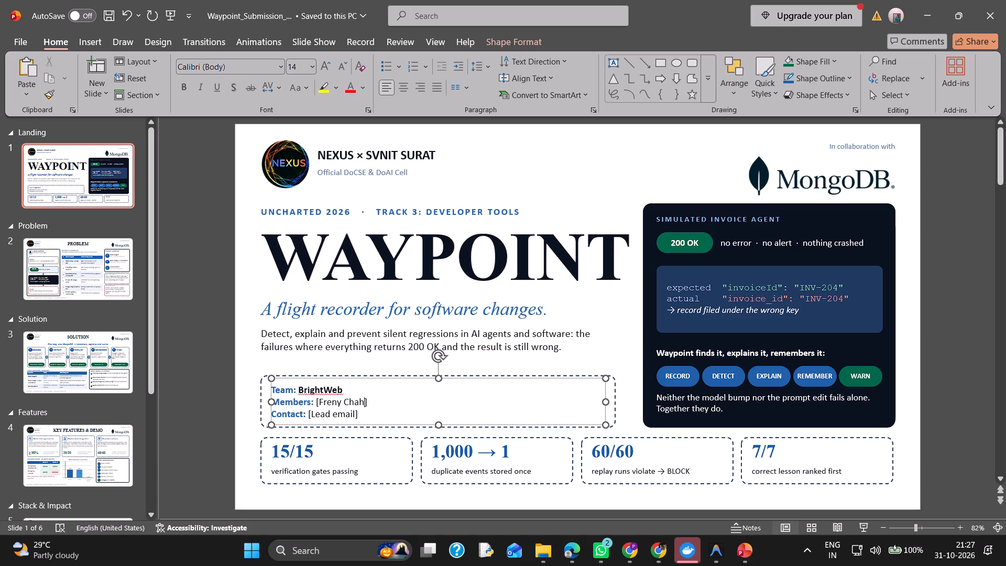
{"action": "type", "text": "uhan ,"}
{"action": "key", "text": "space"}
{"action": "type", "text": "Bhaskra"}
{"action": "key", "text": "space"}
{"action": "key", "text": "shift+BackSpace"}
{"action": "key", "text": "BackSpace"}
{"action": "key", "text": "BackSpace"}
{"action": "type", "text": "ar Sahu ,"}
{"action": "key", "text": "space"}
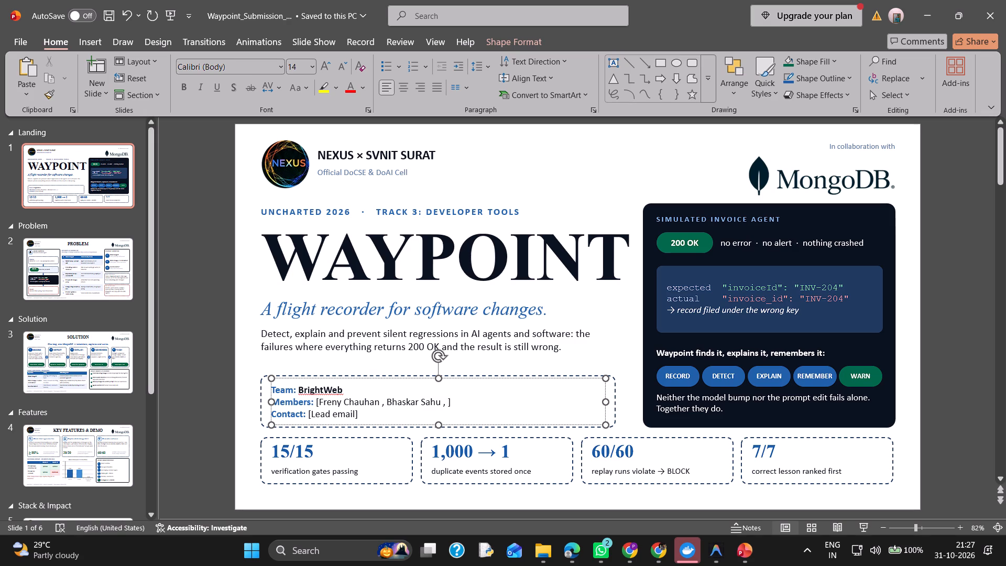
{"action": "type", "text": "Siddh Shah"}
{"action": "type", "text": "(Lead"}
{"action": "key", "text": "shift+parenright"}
Begin editing the lead email placeholder in the title slide's Contact line.
{"action": "left_click", "coordinate": [354, 416]}
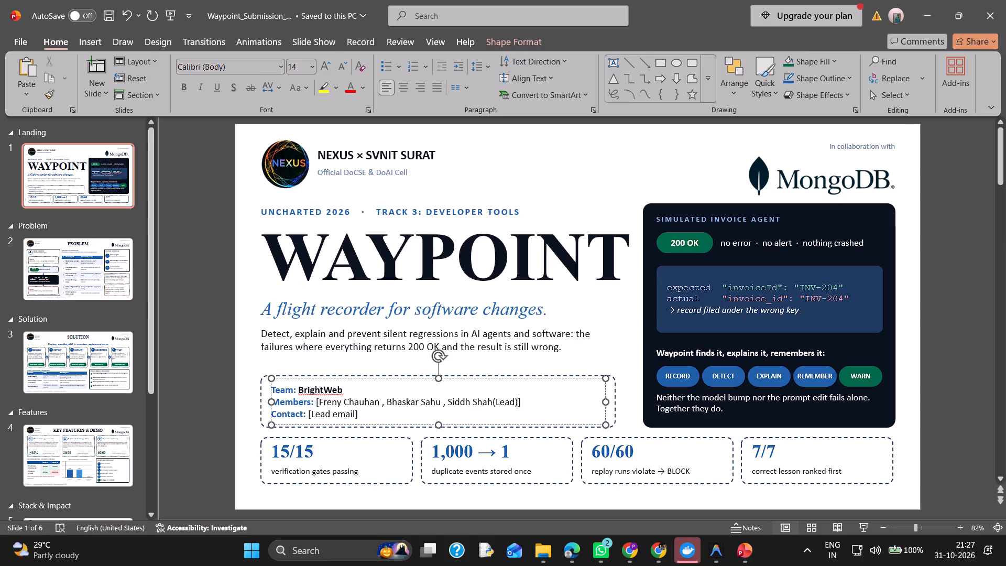
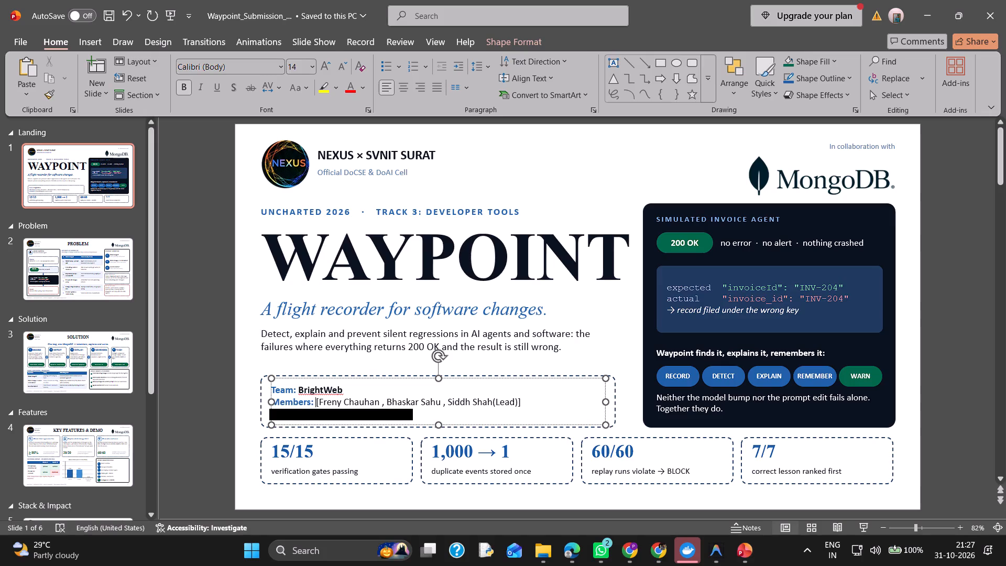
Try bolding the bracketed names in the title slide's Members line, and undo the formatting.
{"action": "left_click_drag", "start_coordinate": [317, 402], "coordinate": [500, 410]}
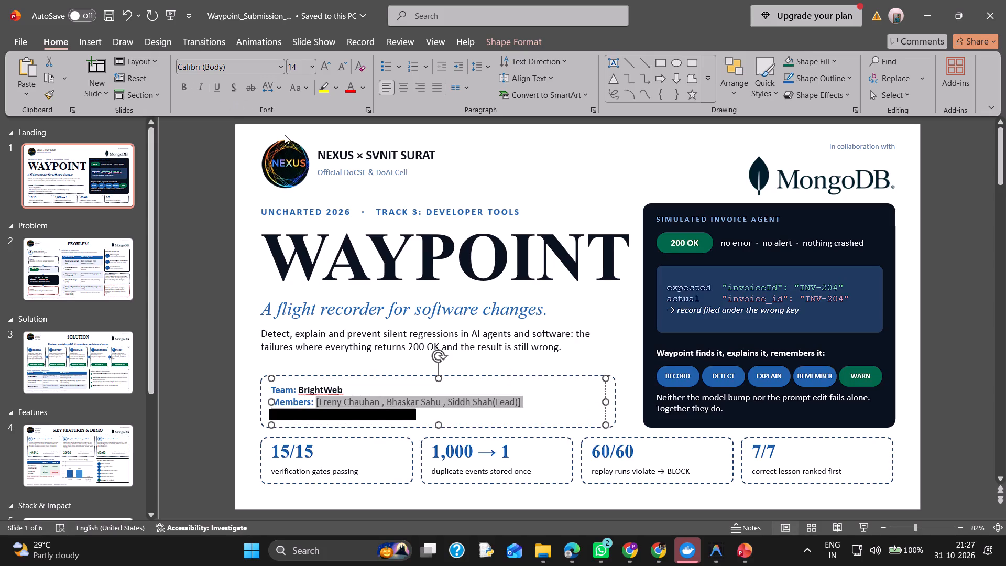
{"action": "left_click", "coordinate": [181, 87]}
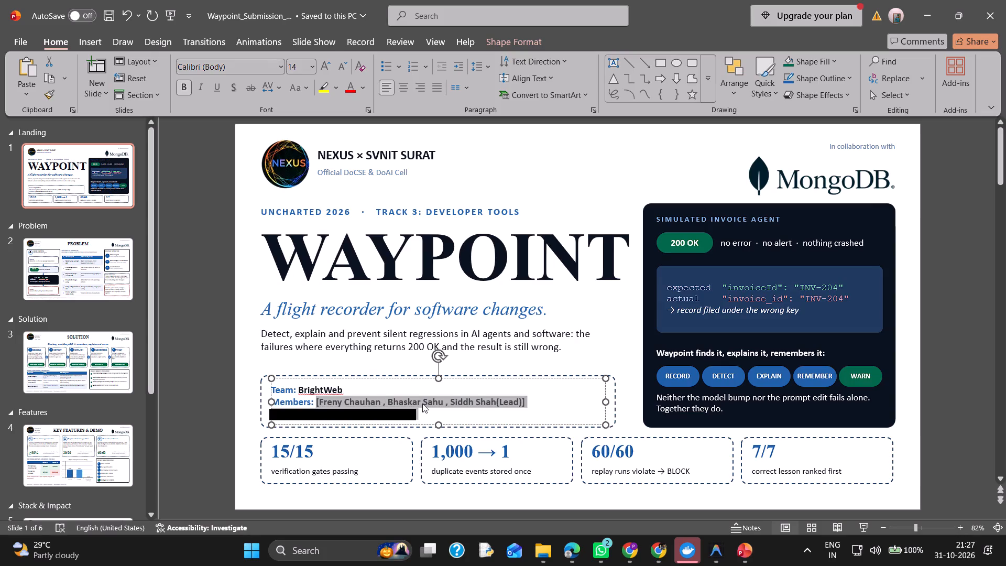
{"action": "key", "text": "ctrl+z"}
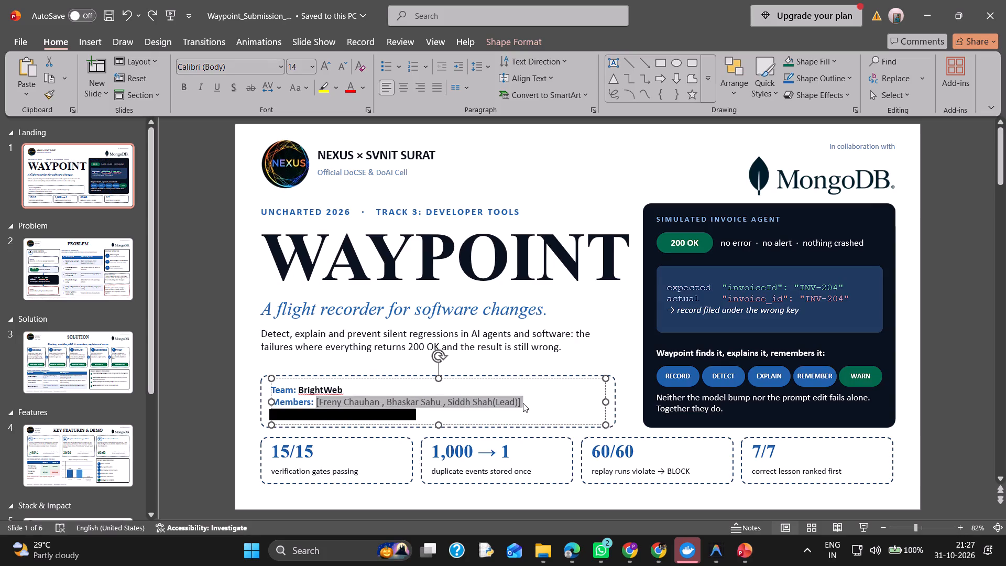
Bold the entire bracketed list of names in the title slide's Members line, including both brackets.
{"action": "left_click", "coordinate": [523, 403]}
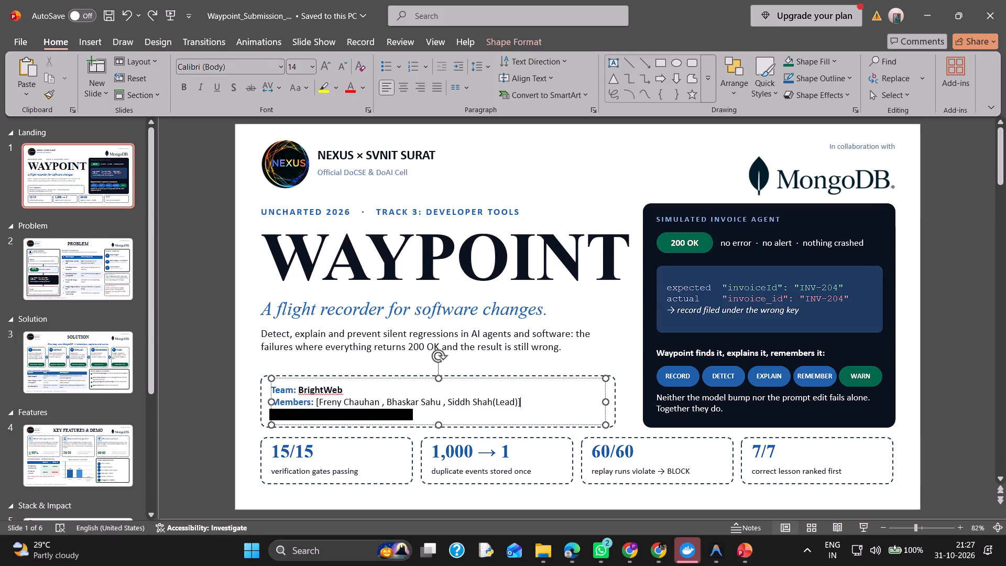
{"action": "left_click_drag", "start_coordinate": [520, 401], "coordinate": [324, 404]}
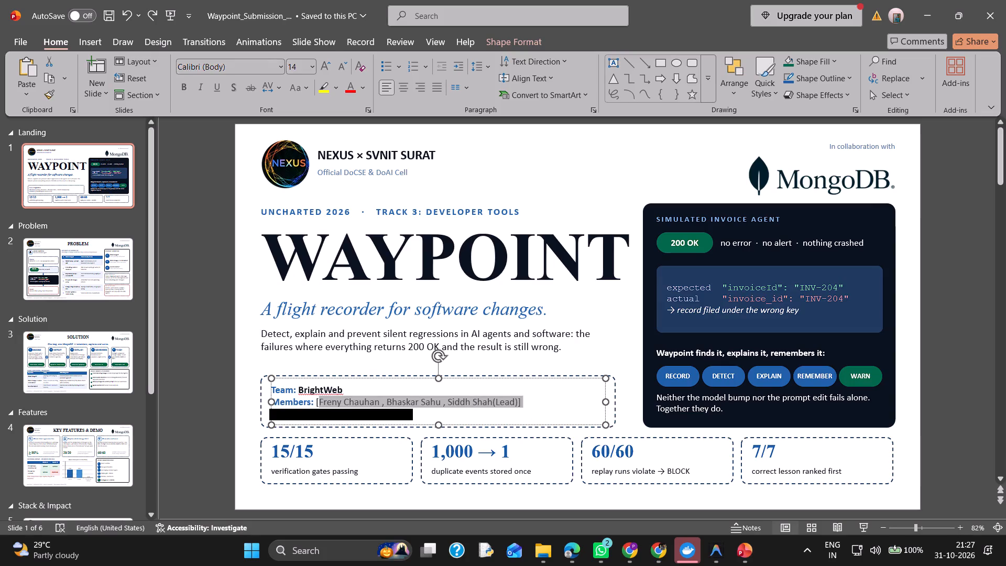
{"action": "left_click_drag", "start_coordinate": [324, 404], "coordinate": [315, 402]}
{"action": "left_click", "coordinate": [184, 90]}
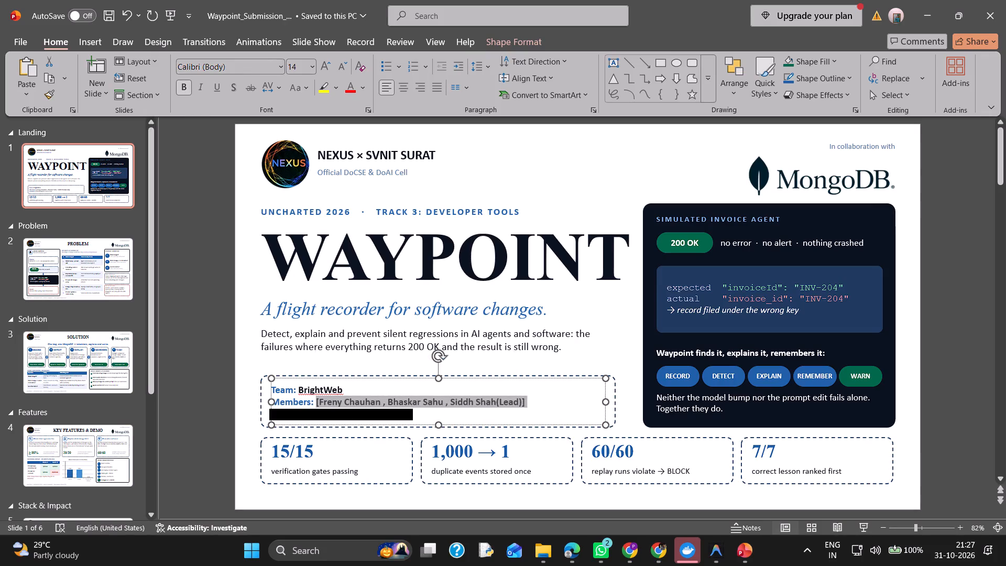
Bold the bracketed email in the title slide's Contact line.
{"action": "left_click_drag", "start_coordinate": [414, 413], "coordinate": [307, 413]}
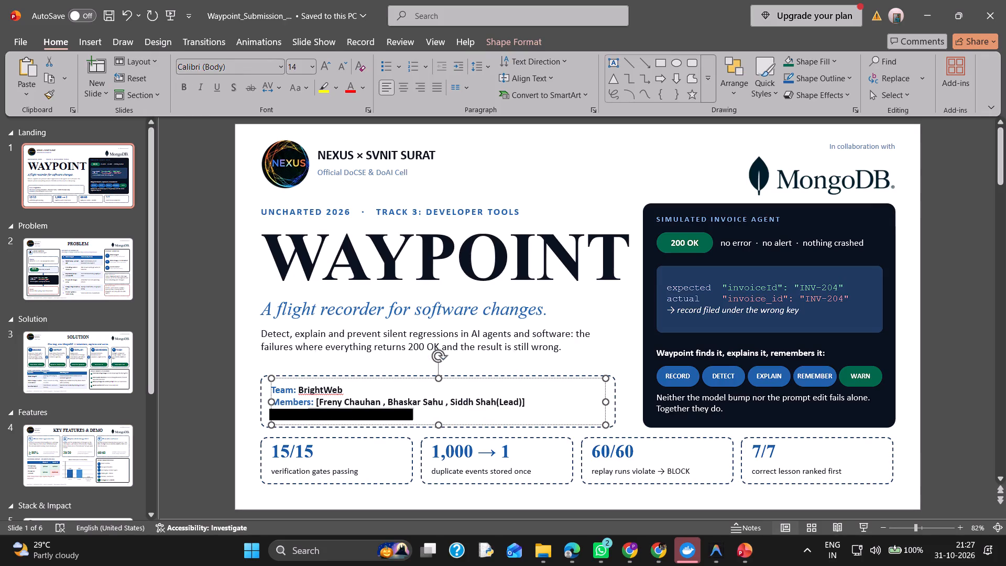
{"action": "left_click_drag", "start_coordinate": [307, 413], "coordinate": [308, 413]}
{"action": "left_click", "coordinate": [180, 86]}
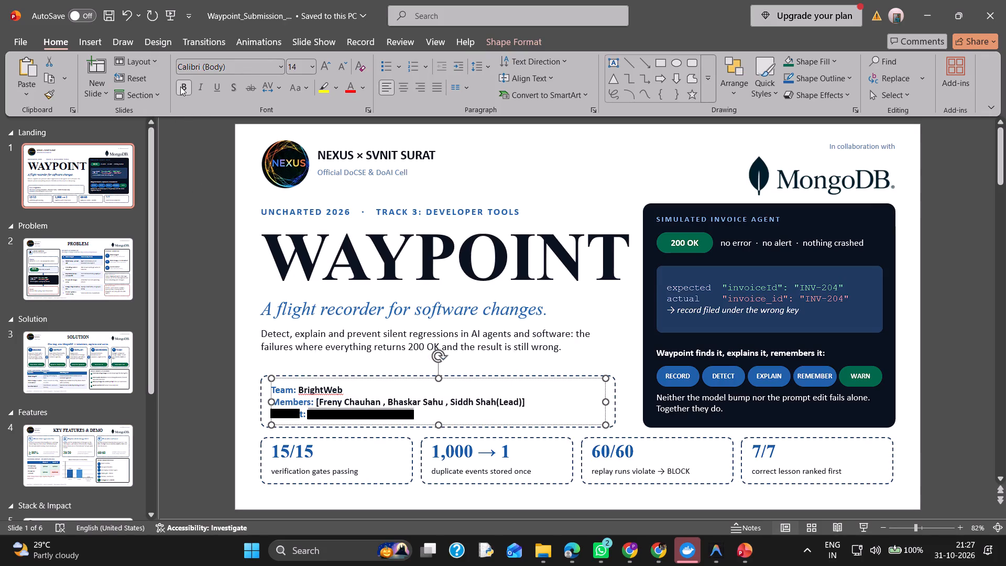
{"action": "left_click", "coordinate": [523, 415]}
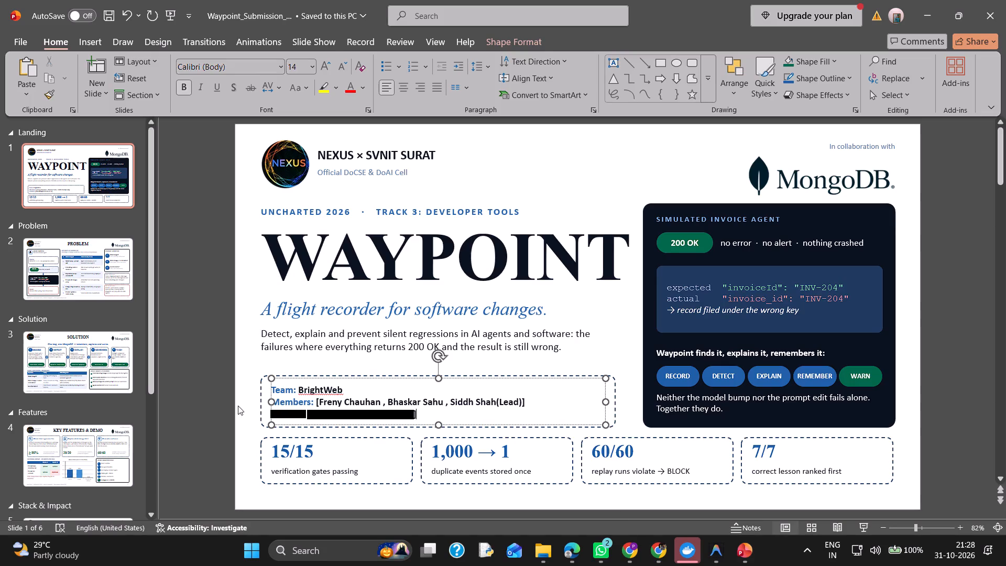
Deselect the team details text box and save the deck.
{"action": "left_click", "coordinate": [217, 394]}
{"action": "key", "text": "ctrl+s"}
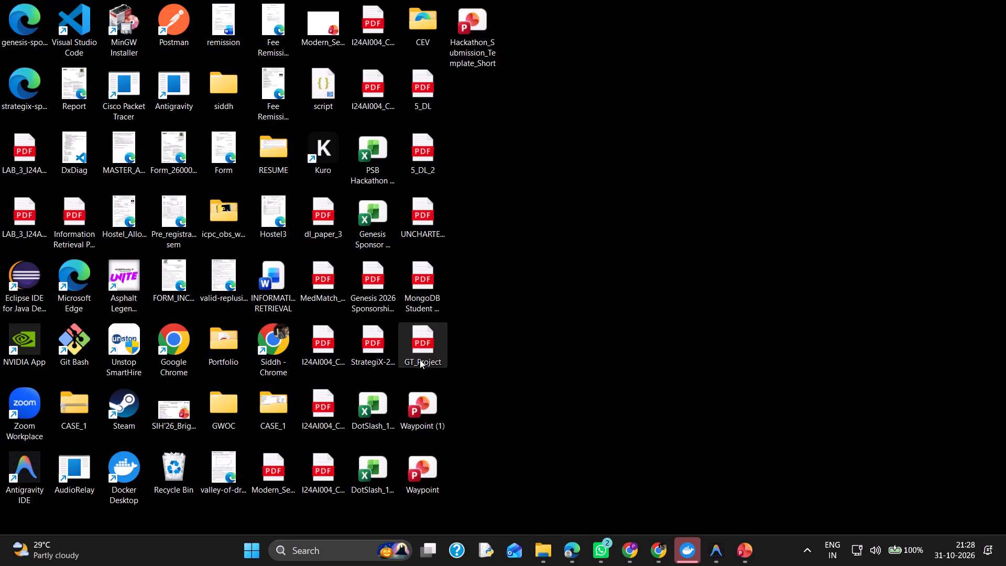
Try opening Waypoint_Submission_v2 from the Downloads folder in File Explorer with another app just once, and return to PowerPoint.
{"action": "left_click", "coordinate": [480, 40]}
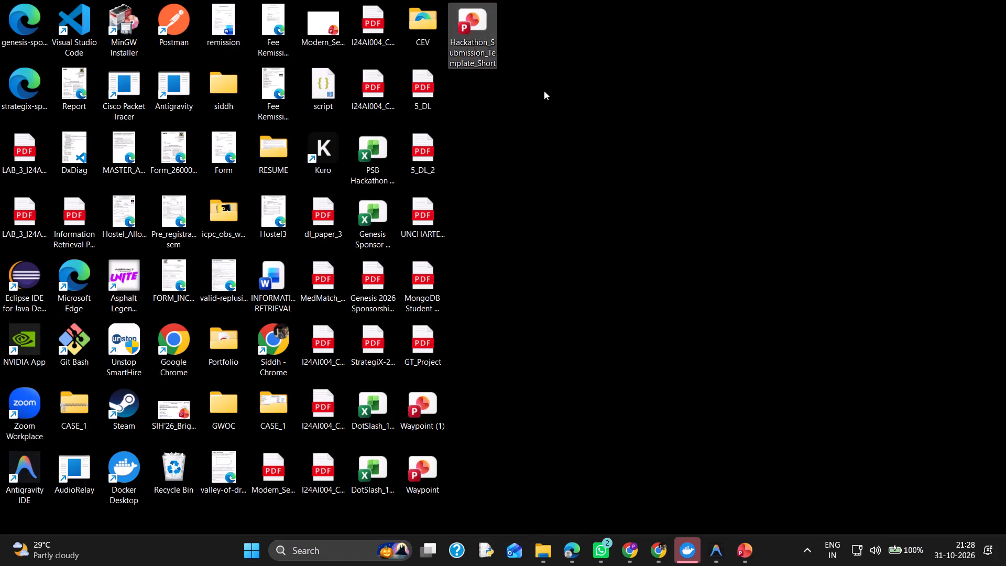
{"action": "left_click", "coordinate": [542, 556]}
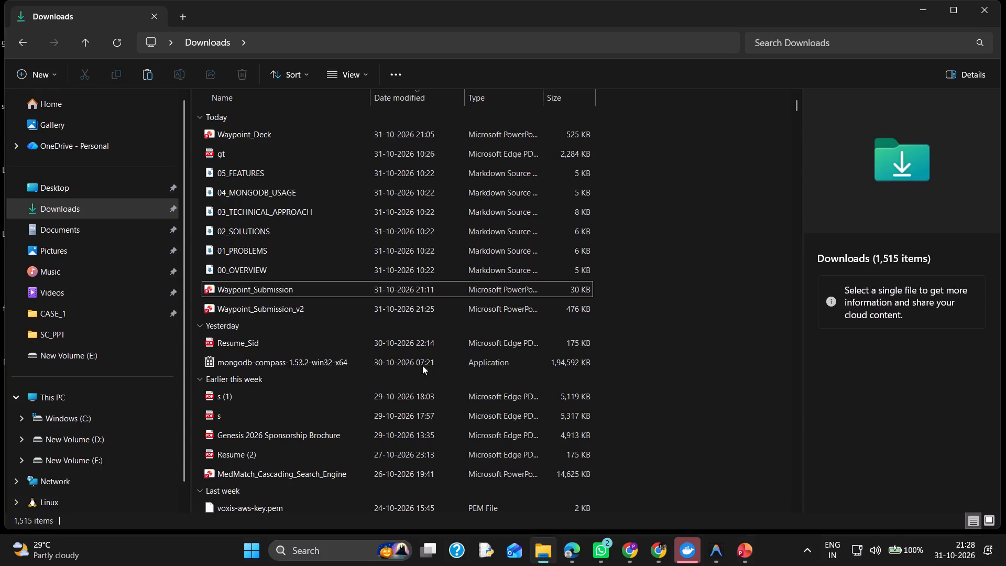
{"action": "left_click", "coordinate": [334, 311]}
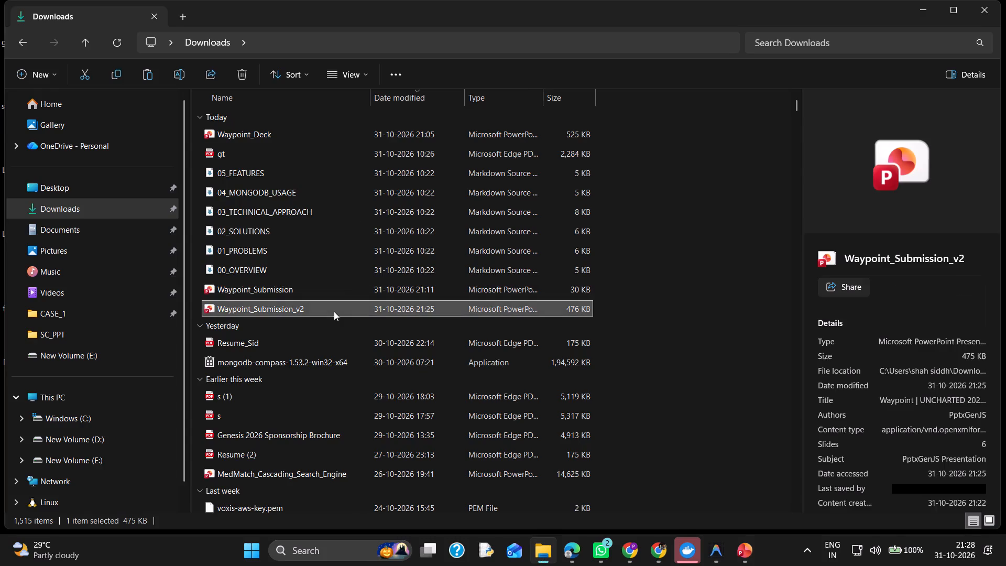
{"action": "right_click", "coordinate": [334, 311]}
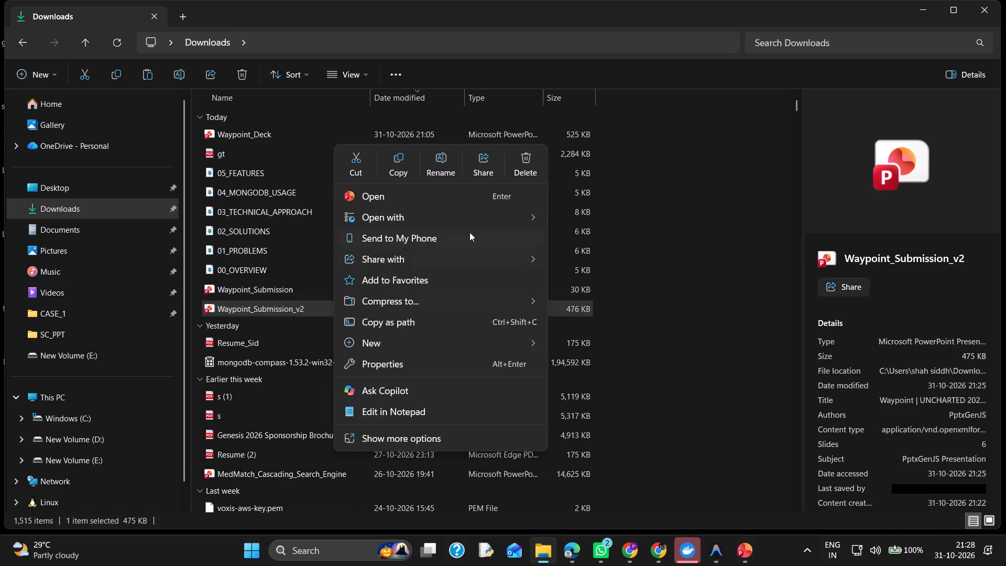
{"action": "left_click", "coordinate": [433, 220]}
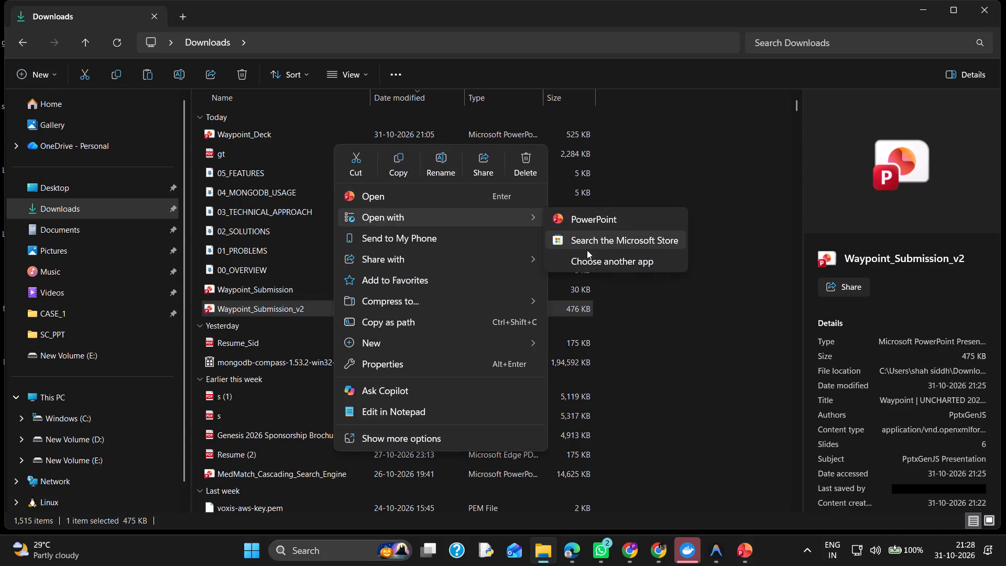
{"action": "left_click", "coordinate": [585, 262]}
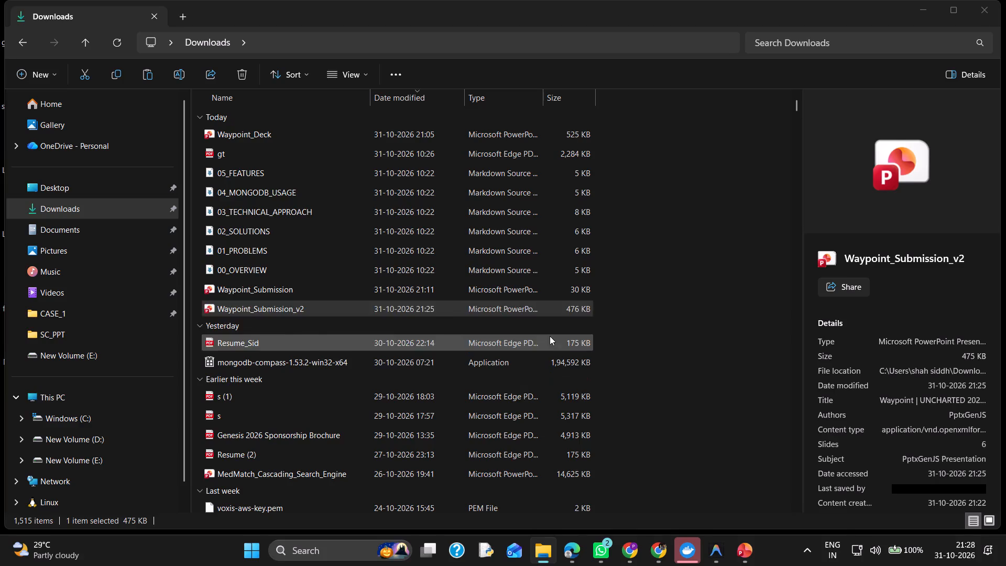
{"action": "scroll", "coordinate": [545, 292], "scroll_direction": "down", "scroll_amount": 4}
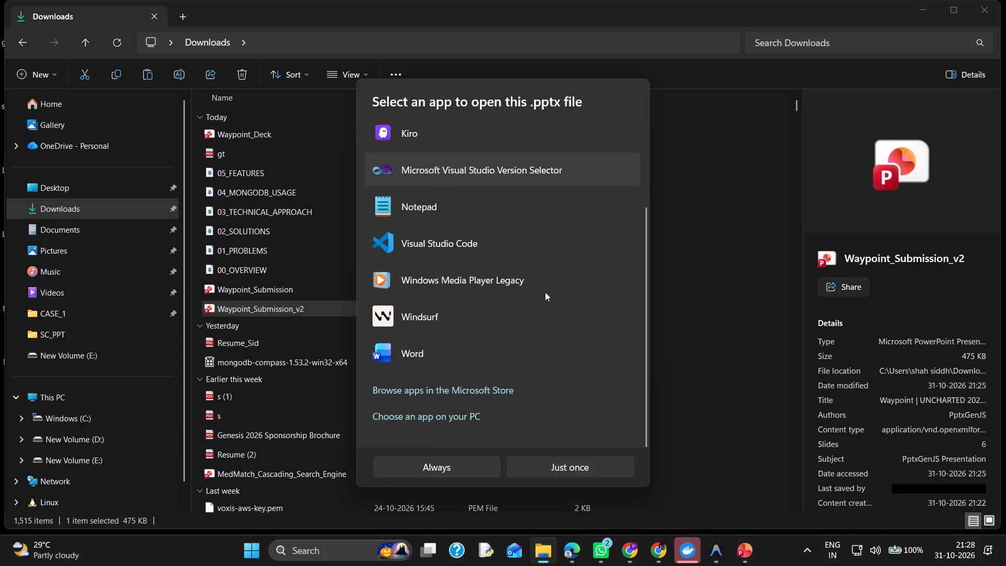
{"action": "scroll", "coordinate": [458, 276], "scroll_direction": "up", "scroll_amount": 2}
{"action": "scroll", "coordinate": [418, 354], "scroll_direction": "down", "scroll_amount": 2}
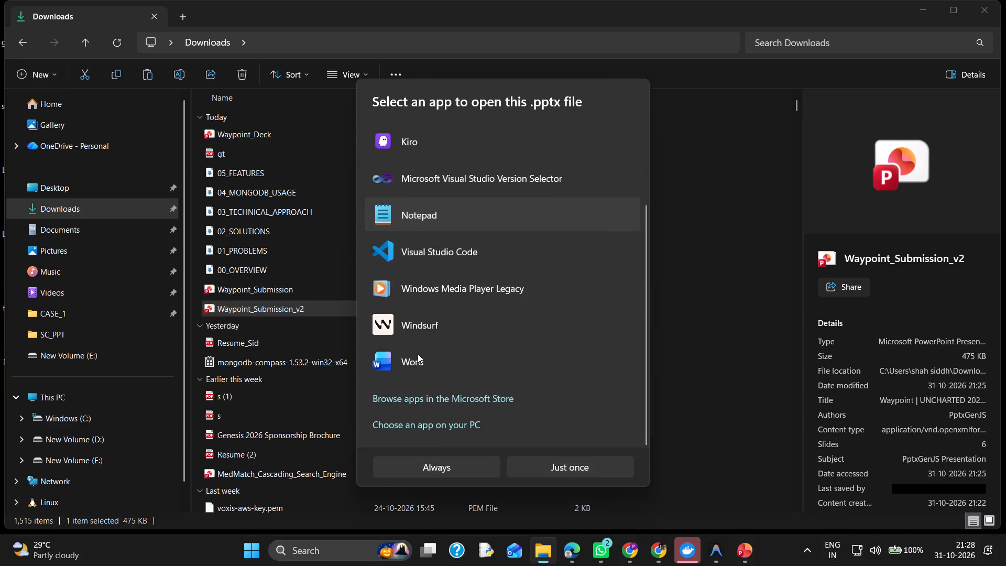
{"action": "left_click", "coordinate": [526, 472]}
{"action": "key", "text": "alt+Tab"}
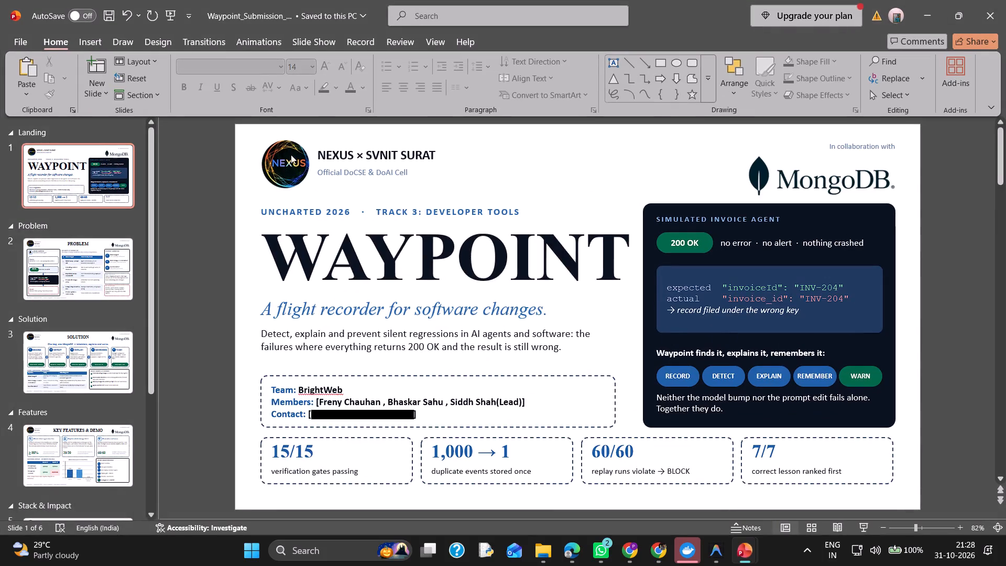
Save the deck again under its existing file name.
{"action": "left_click", "coordinate": [28, 37]}
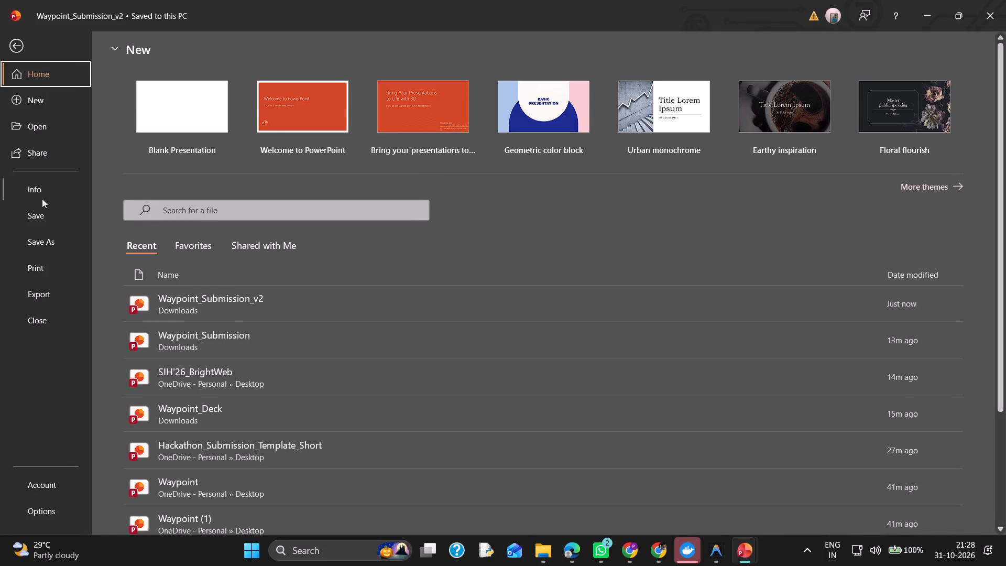
{"action": "left_click", "coordinate": [42, 215]}
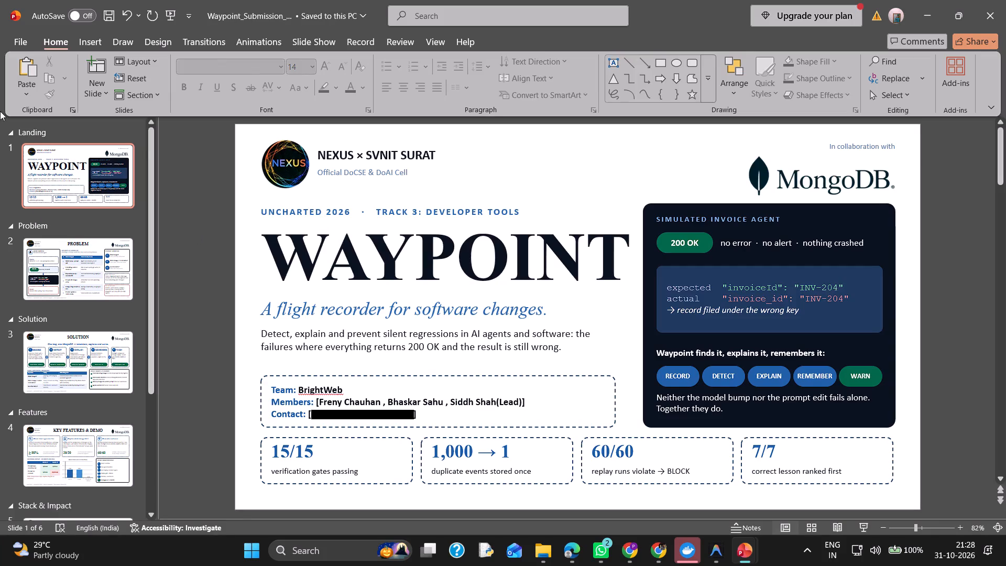
Set up a copy of the deck in the Desktop folder with the file name Waypoint_Final.
{"action": "left_click", "coordinate": [18, 44]}
{"action": "left_click", "coordinate": [67, 241]}
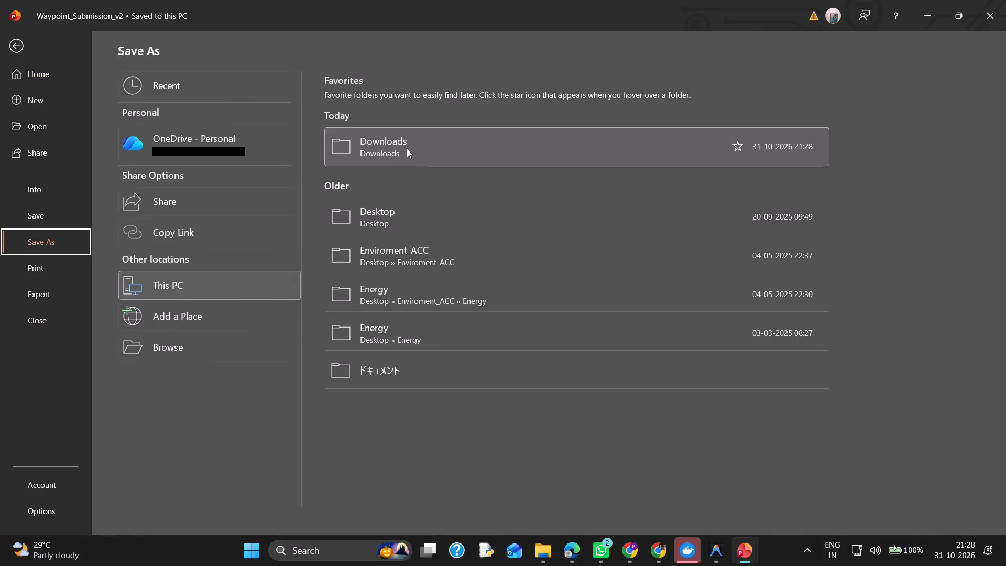
{"action": "left_click", "coordinate": [382, 230]}
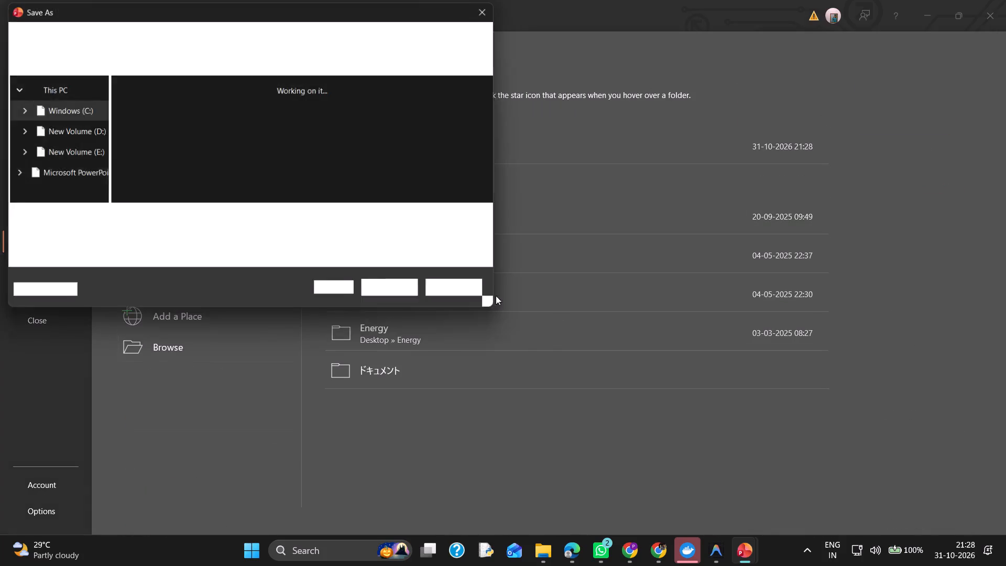
{"action": "key", "text": "Right"}
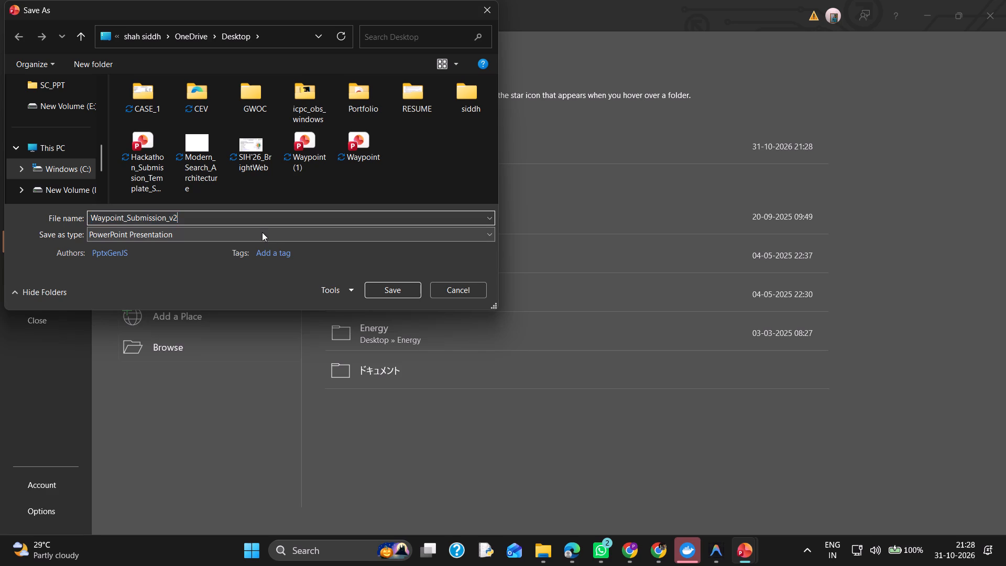
{"action": "key", "text": "BackSpace"}
{"action": "key", "text": "BackSpace"}
{"action": "key", "text": "BackSpace"}
{"action": "key", "text": "BackSpace"}
{"action": "key", "text": "BackSpace"}
{"action": "key", "text": "BackSpace"}
{"action": "key", "text": "BackSpace"}
{"action": "key", "text": "BackSpace"}
{"action": "key", "text": "BackSpace"}
{"action": "key", "text": "BackSpace"}
{"action": "key", "text": "BackSpace"}
{"action": "key", "text": "BackSpace"}
{"action": "key", "text": "BackSpace"}
{"action": "key", "text": "BackSpace"}
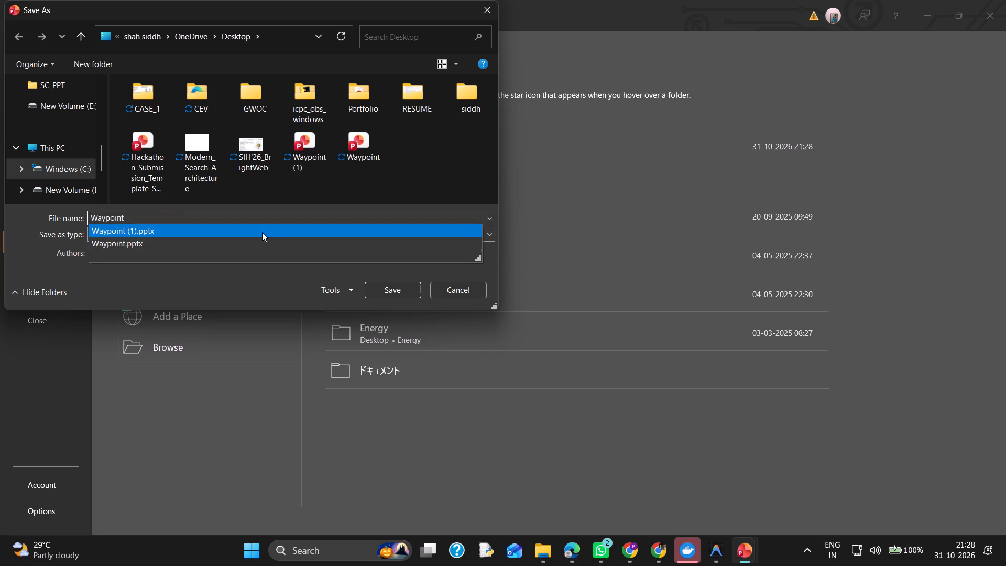
{"action": "key", "text": "2"}
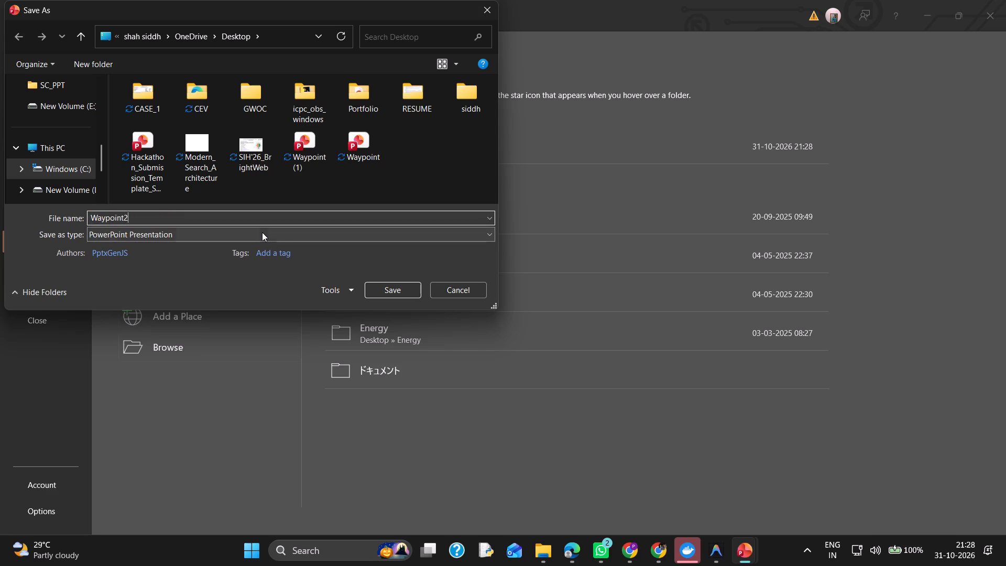
{"action": "key", "text": "BackSpace"}
{"action": "type", "text": "_Final"}
Save the Waypoint_Final copy in PDF format.
{"action": "left_click", "coordinate": [241, 230]}
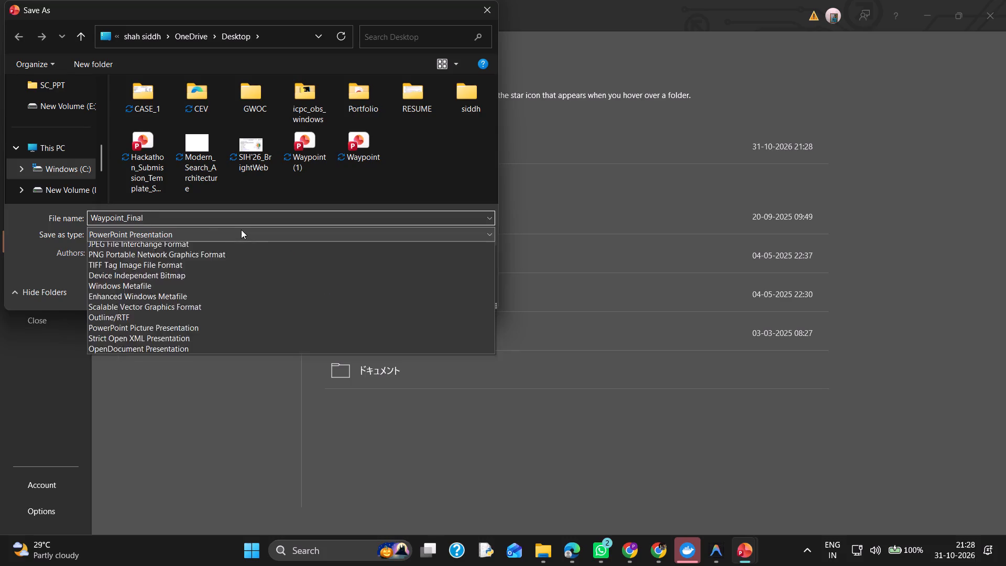
{"action": "left_click", "coordinate": [151, 280]}
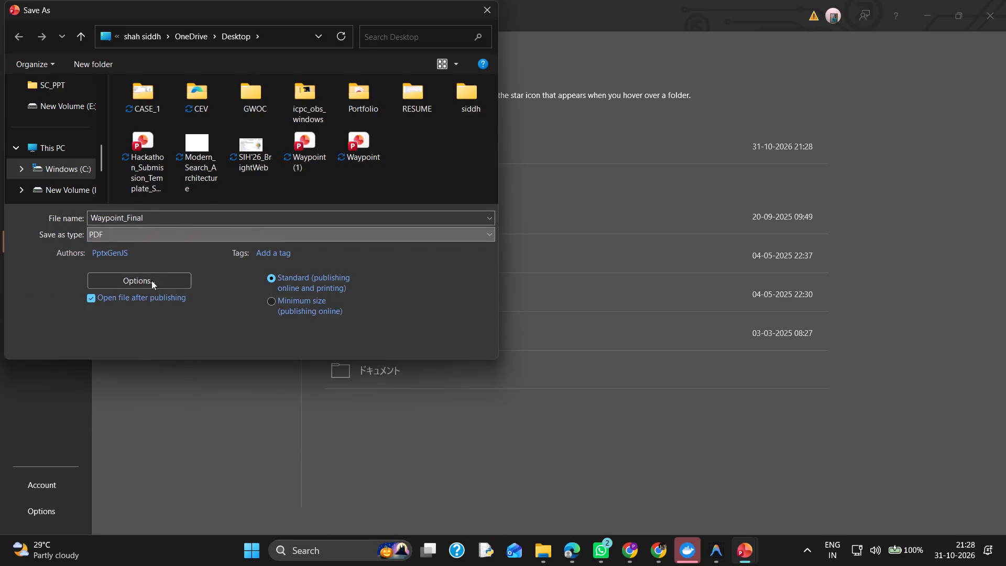
Publish the deck to the Desktop folder as the PDF Waypoint_Final at standard quality, opening it after publishing.
{"action": "left_click", "coordinate": [389, 342]}
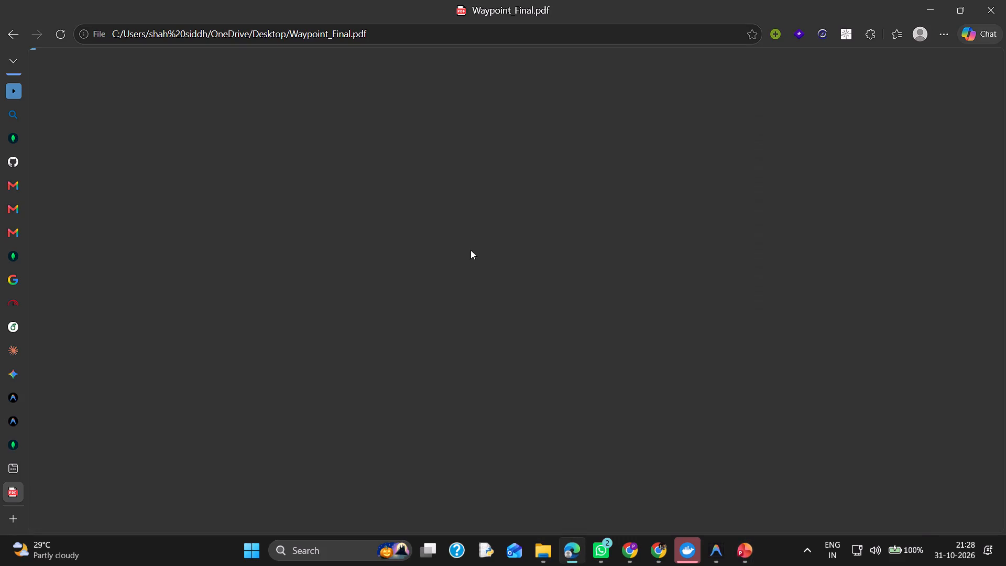
Bring the Waypoint_Final PDF from the desktop over to another open application window.
{"action": "left_click", "coordinate": [496, 148]}
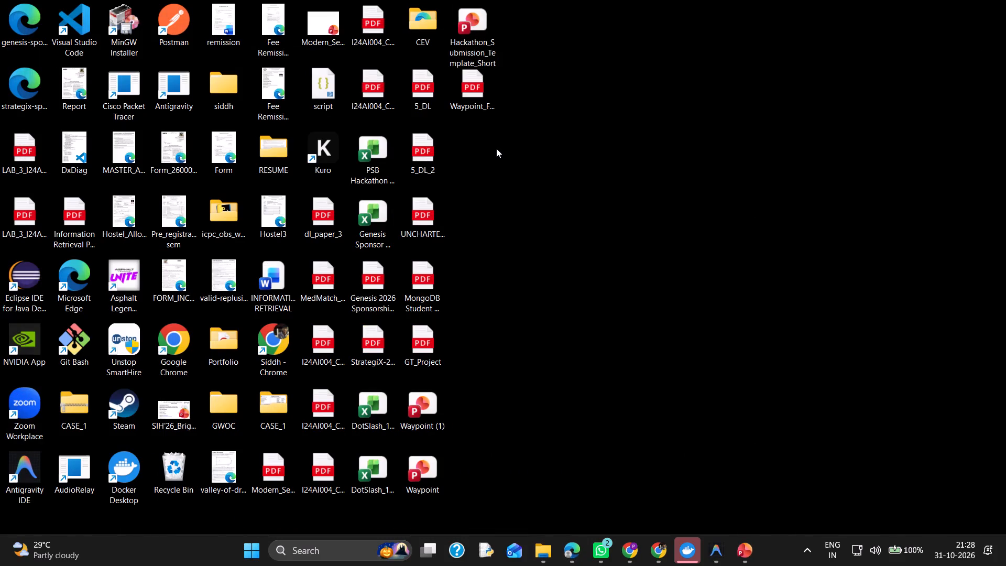
{"action": "key", "text": "alt+Tab"}
{"action": "key", "text": "alt+Tab"}
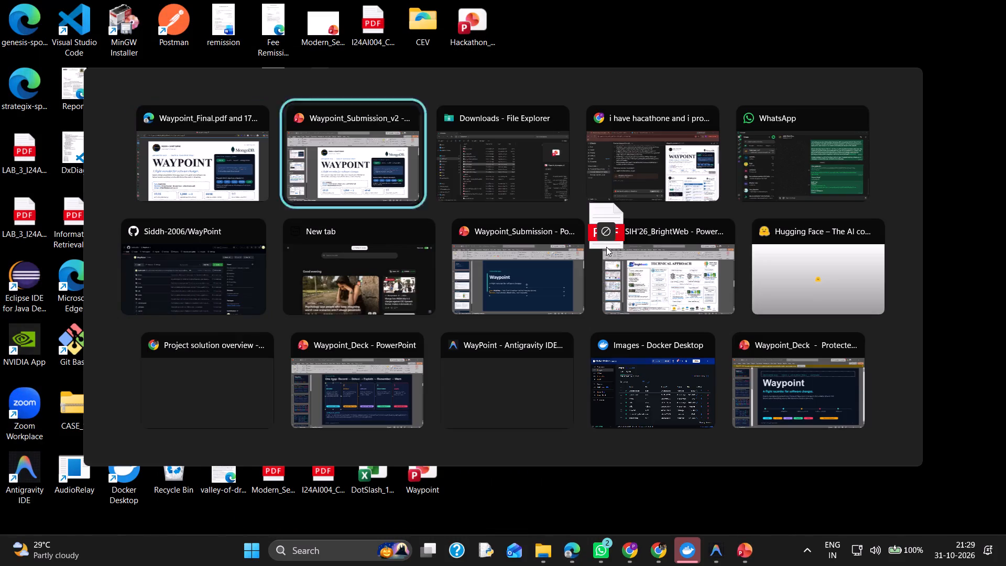
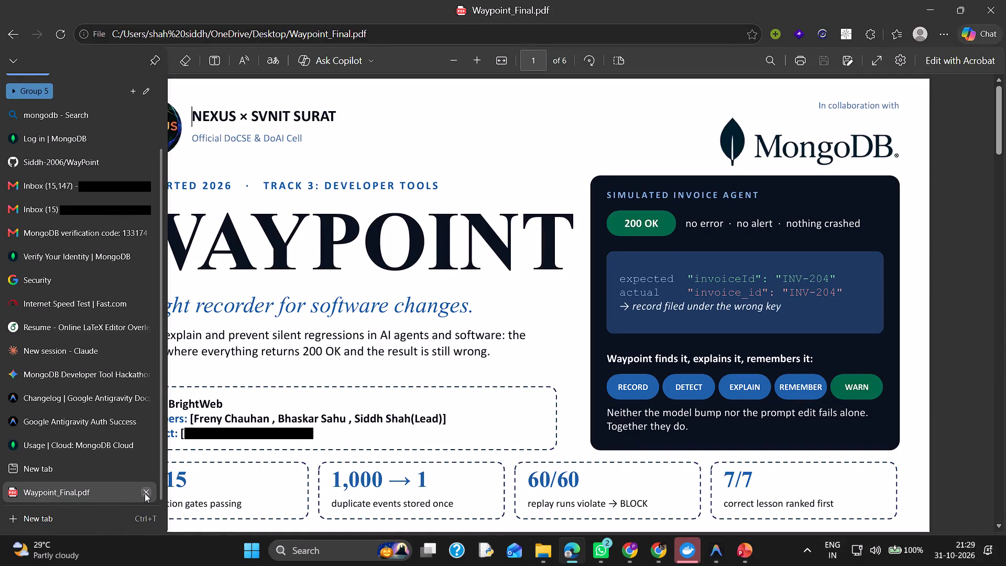
Close the Waypoint_Final.pdf tab in the browser.
{"action": "left_click", "coordinate": [144, 493]}
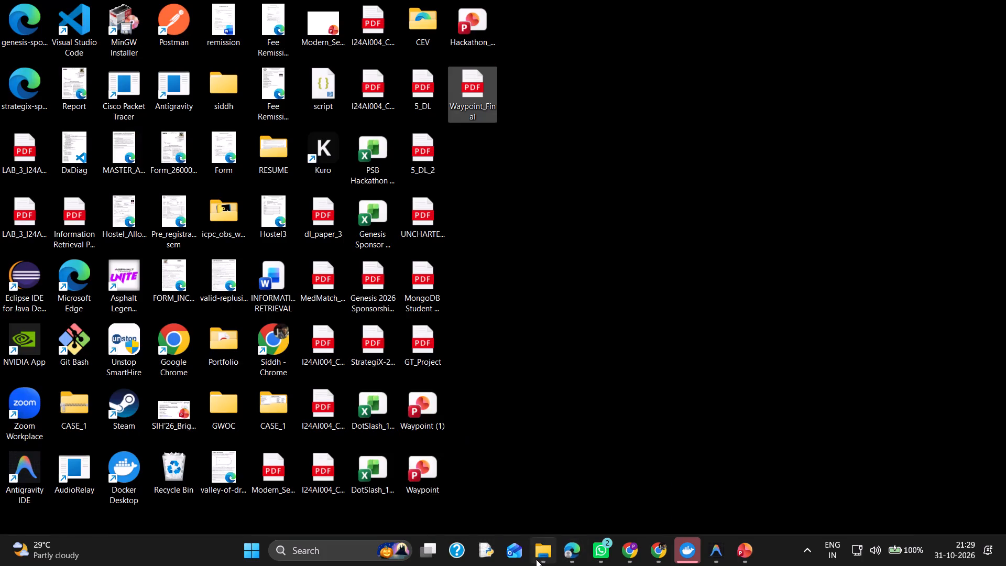
Look up the Waypoint_Submission file in the Downloads folder in File Explorer, and return to the Waypoint_Submission_v2 deck in PowerPoint.
{"action": "left_click", "coordinate": [536, 559]}
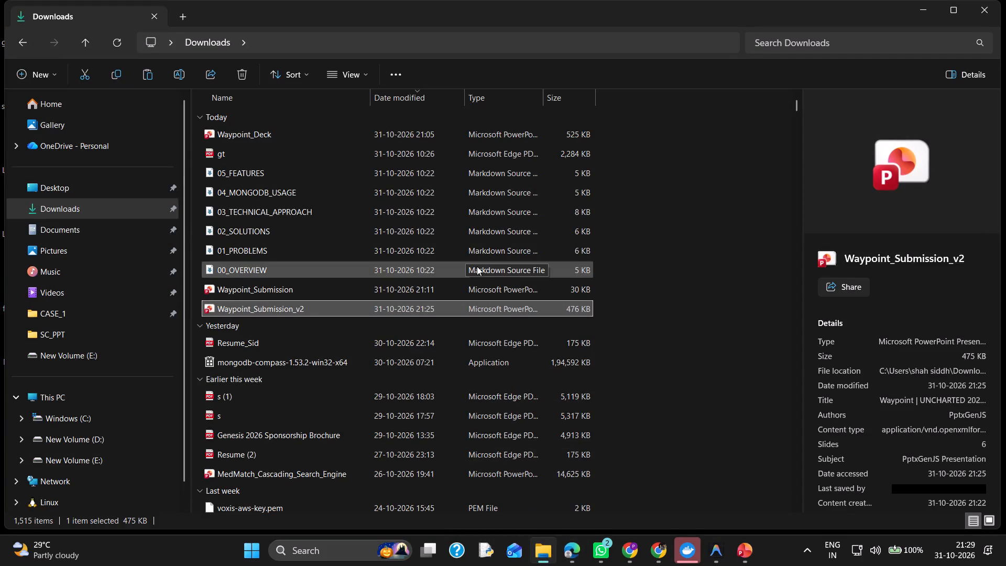
{"action": "left_click", "coordinate": [440, 297]}
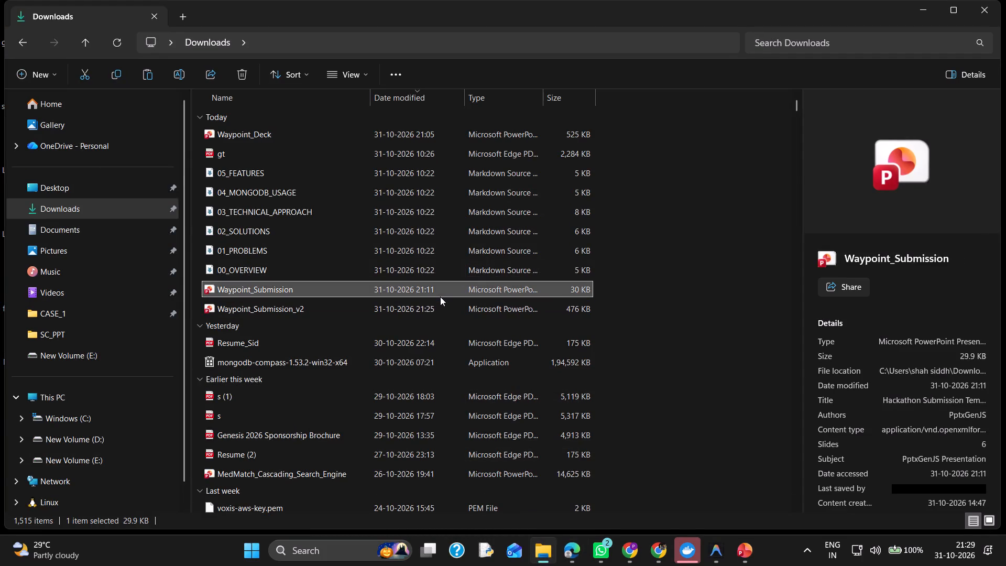
{"action": "key", "text": "alt+Tab"}
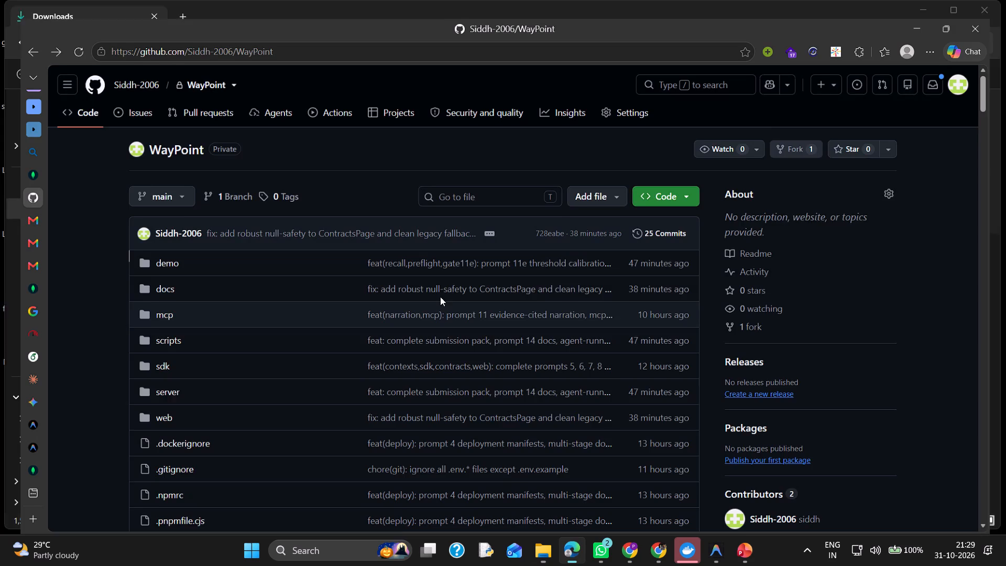
{"action": "key", "text": "alt+Tab"}
{"action": "key", "text": "alt+Tab"}
{"action": "key", "text": "alt+Tab"}
{"action": "key", "text": "alt+Tab"}
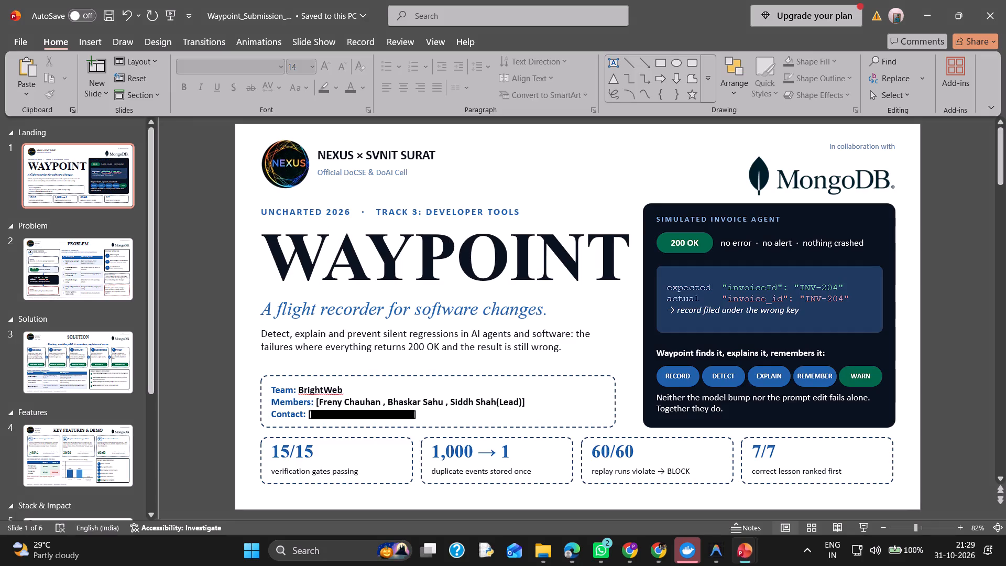
Review the deck's Problem, Solution, Key Features & Demo, Tech Stack & Impact, and Links & Submission slides in order.
{"action": "left_click", "coordinate": [115, 277]}
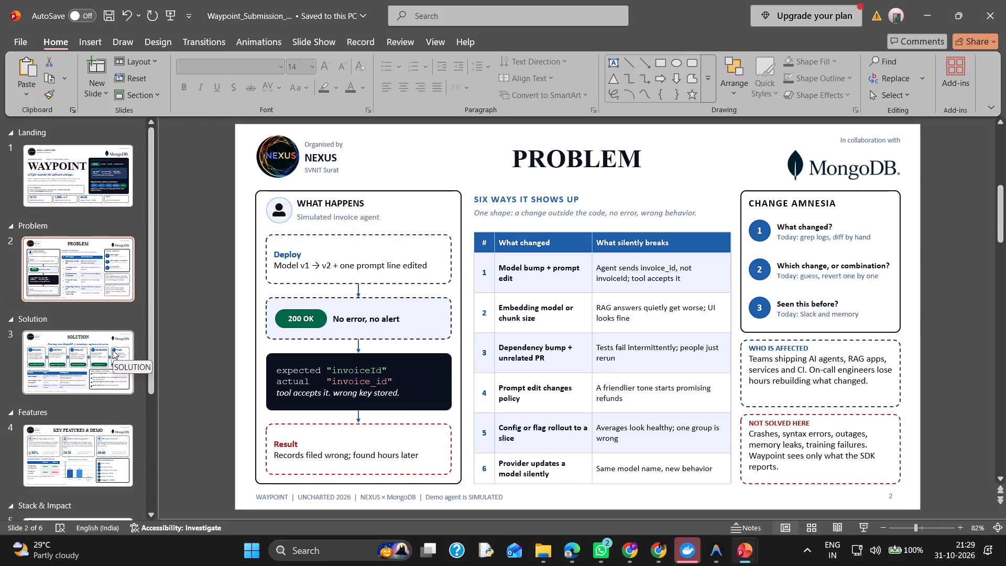
{"action": "left_click", "coordinate": [126, 337]}
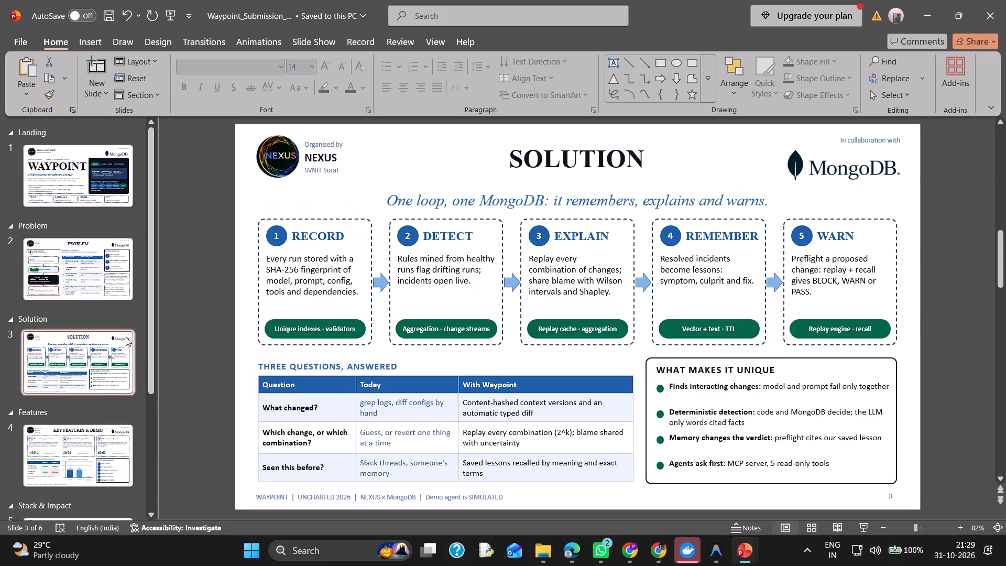
{"action": "left_click", "coordinate": [43, 451]}
{"action": "scroll", "coordinate": [43, 451], "scroll_direction": "down", "scroll_amount": 3}
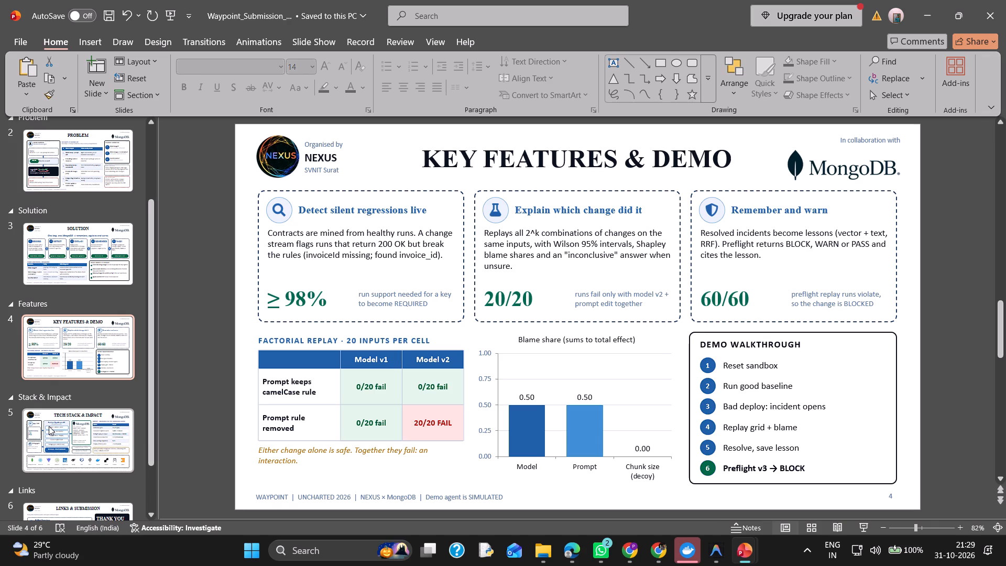
{"action": "left_click", "coordinate": [22, 449]}
{"action": "scroll", "coordinate": [69, 441], "scroll_direction": "down", "scroll_amount": 1}
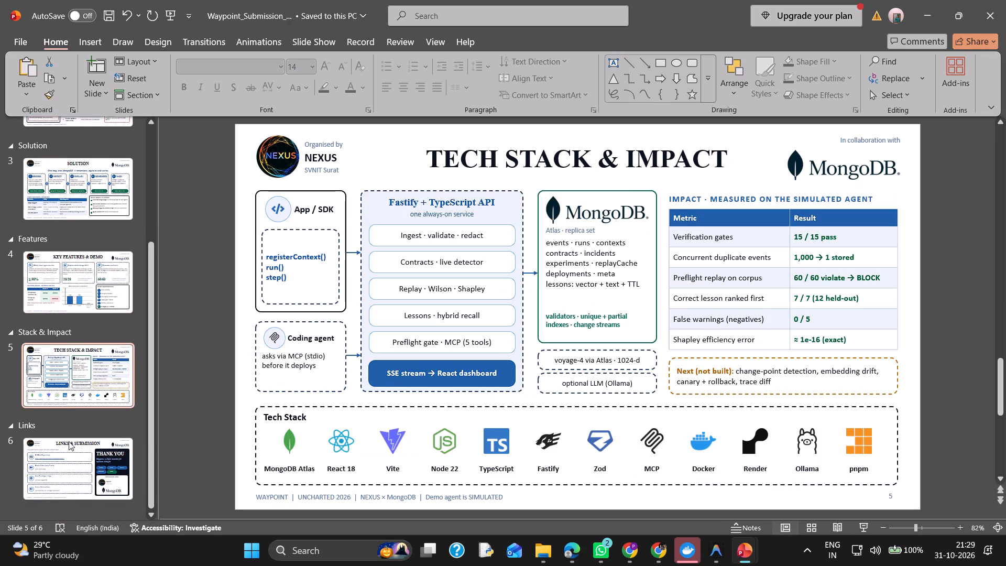
{"action": "scroll", "coordinate": [69, 441], "scroll_direction": "down", "scroll_amount": 1}
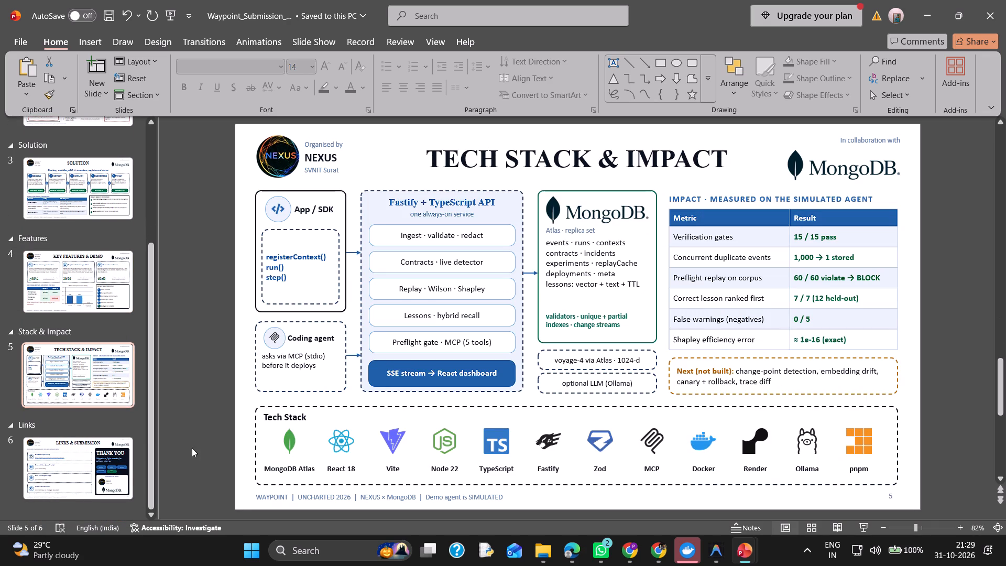
{"action": "scroll", "coordinate": [28, 400], "scroll_direction": "down", "scroll_amount": 1}
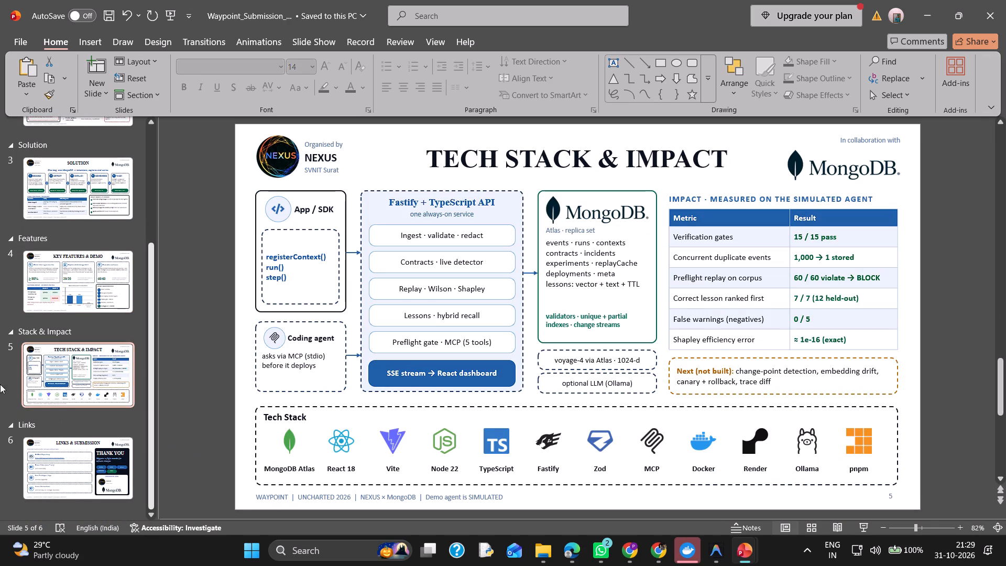
{"action": "left_click", "coordinate": [100, 477]}
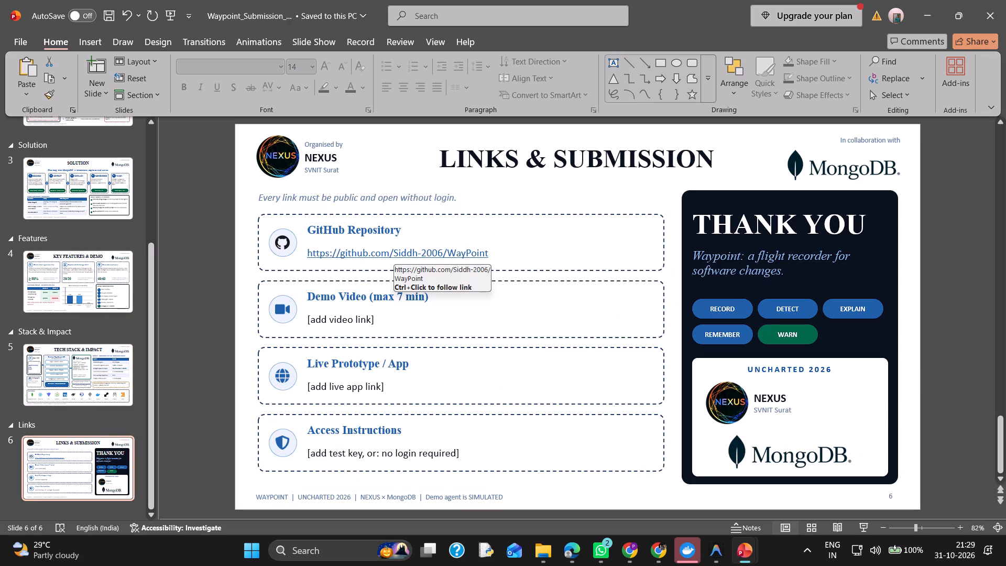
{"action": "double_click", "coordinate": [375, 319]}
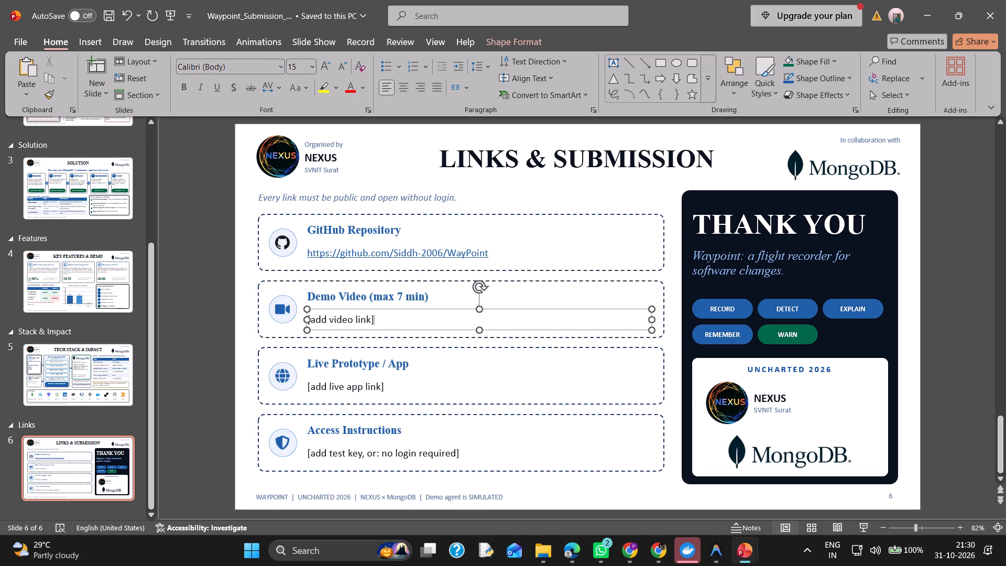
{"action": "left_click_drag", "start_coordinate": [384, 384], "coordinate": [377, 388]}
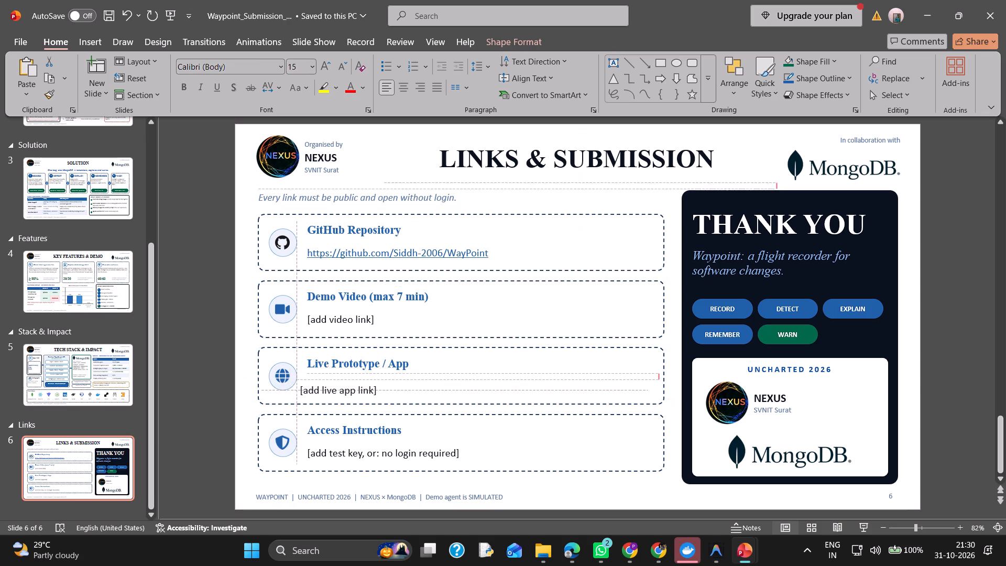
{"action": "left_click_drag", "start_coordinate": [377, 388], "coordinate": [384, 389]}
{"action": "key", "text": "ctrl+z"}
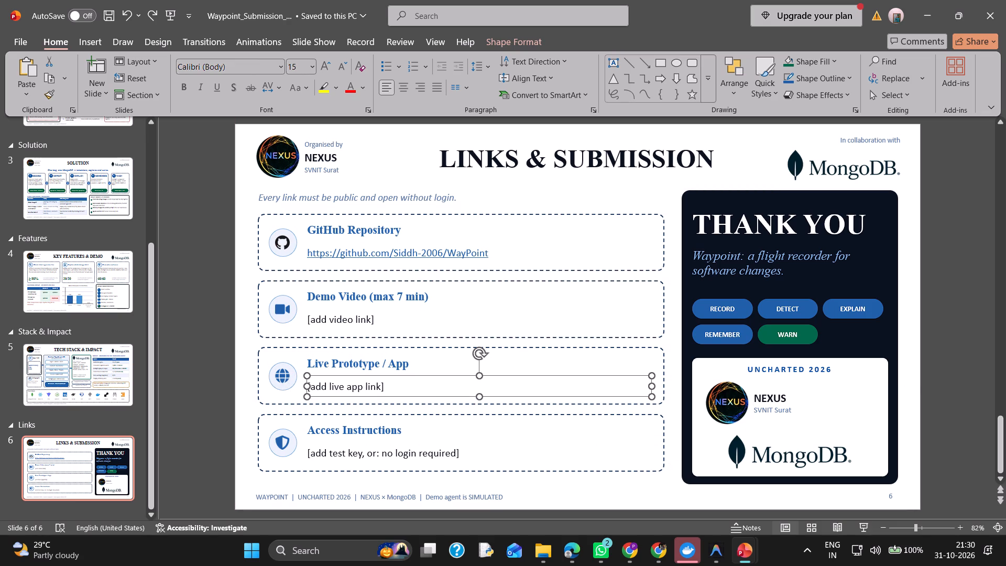
Delete the link placeholder text under Live Prototype / App on slide 6, and switch to the browser window with the WayPoint repository.
{"action": "left_click", "coordinate": [380, 387]}
{"action": "key", "text": "Right"}
{"action": "key", "text": "BackSpace"}
{"action": "key", "text": "BackSpace"}
{"action": "key", "text": "BackSpace"}
{"action": "key", "text": "BackSpace"}
{"action": "key", "text": "BackSpace"}
{"action": "key", "text": "BackSpace"}
{"action": "key", "text": "BackSpace"}
{"action": "key", "text": "BackSpace"}
{"action": "key", "text": "BackSpace"}
{"action": "key", "text": "BackSpace"}
{"action": "key", "text": "BackSpace"}
{"action": "key", "text": "BackSpace"}
{"action": "key", "text": "BackSpace"}
{"action": "key", "text": "BackSpace"}
{"action": "key", "text": "BackSpace"}
{"action": "key", "text": "BackSpace"}
{"action": "key", "text": "BackSpace"}
{"action": "key", "text": "BackSpace"}
{"action": "key", "text": "alt+Tab"}
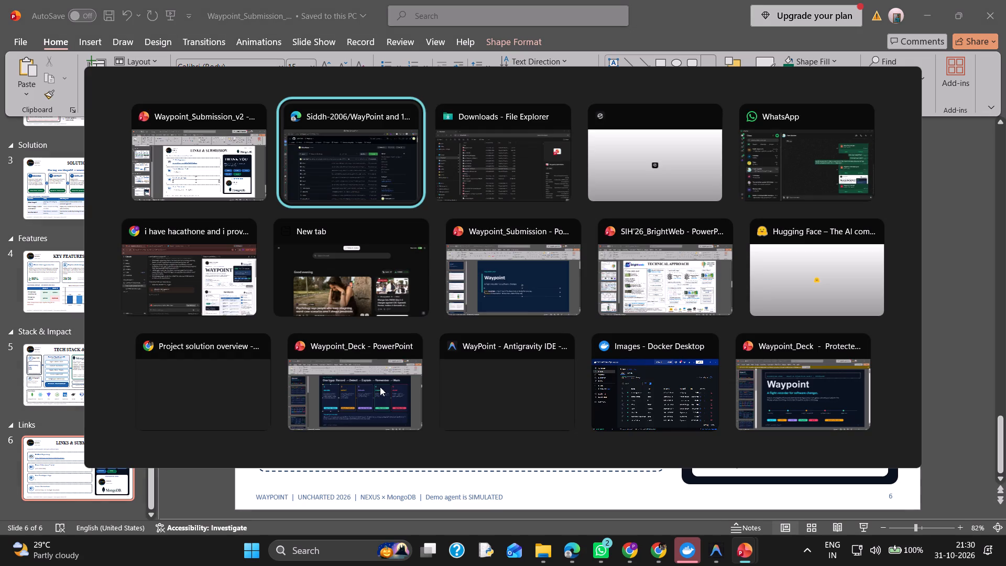
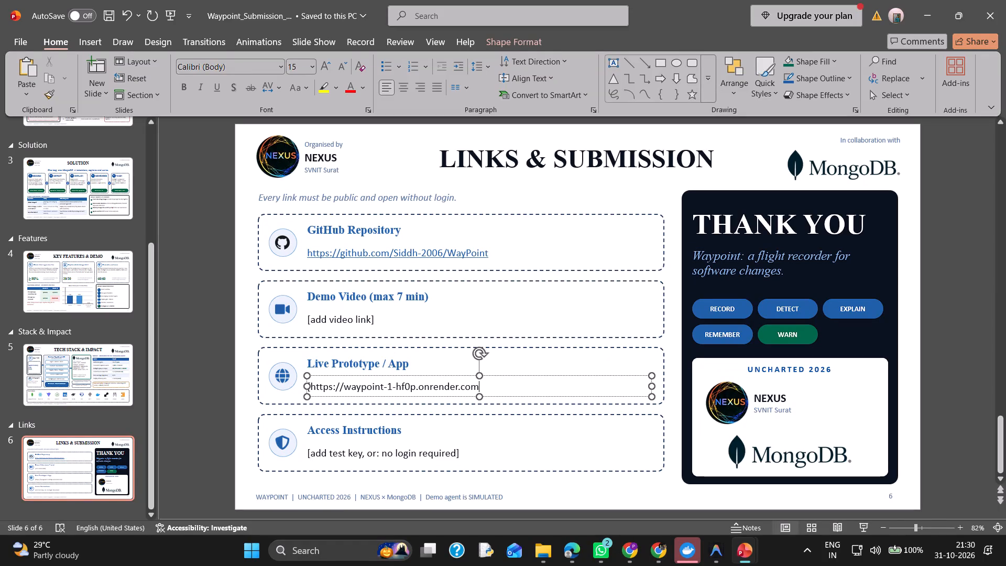
{"action": "left_click_drag", "start_coordinate": [478, 383], "coordinate": [430, 383]}
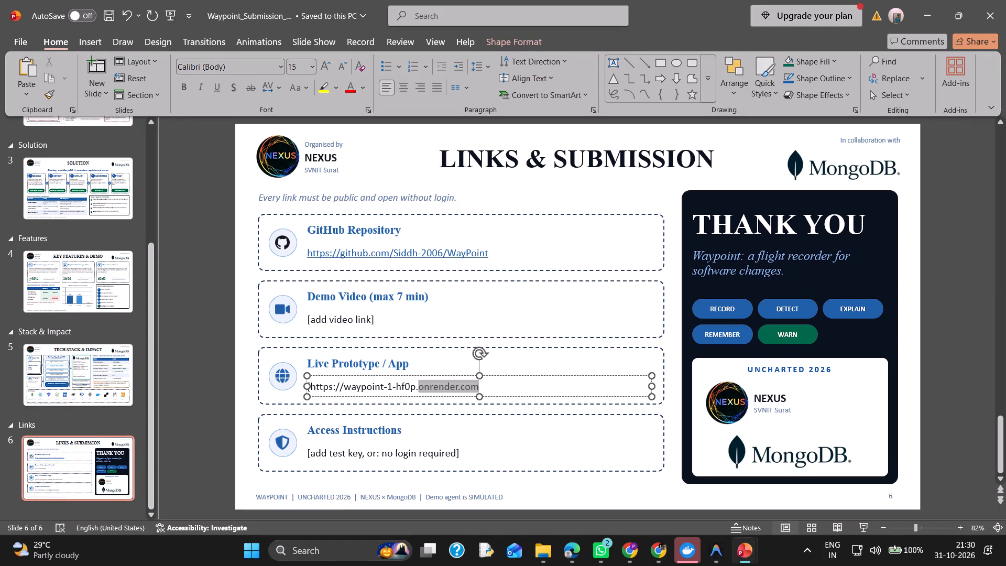
{"action": "left_click_drag", "start_coordinate": [430, 383], "coordinate": [310, 384]}
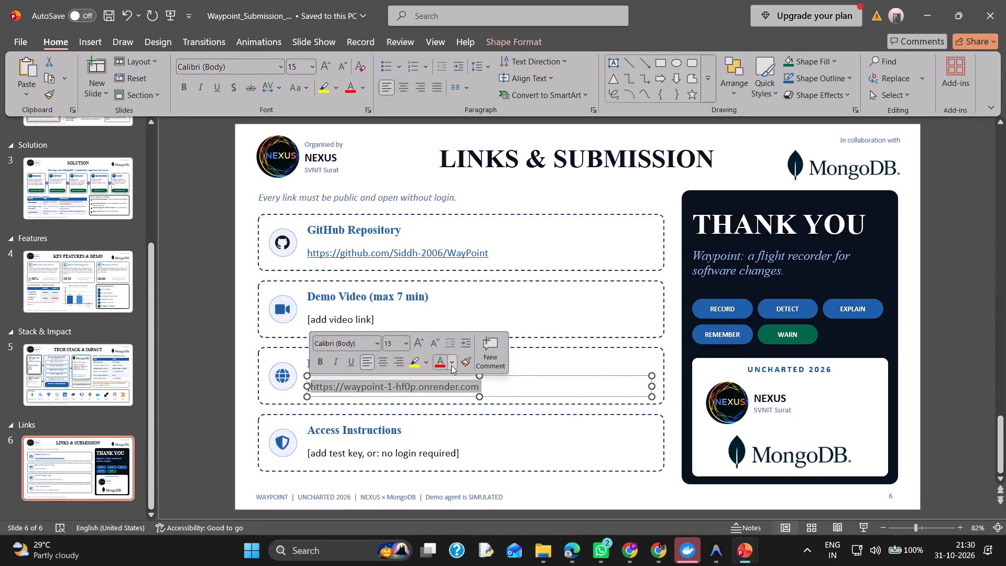
{"action": "right_click", "coordinate": [430, 383]}
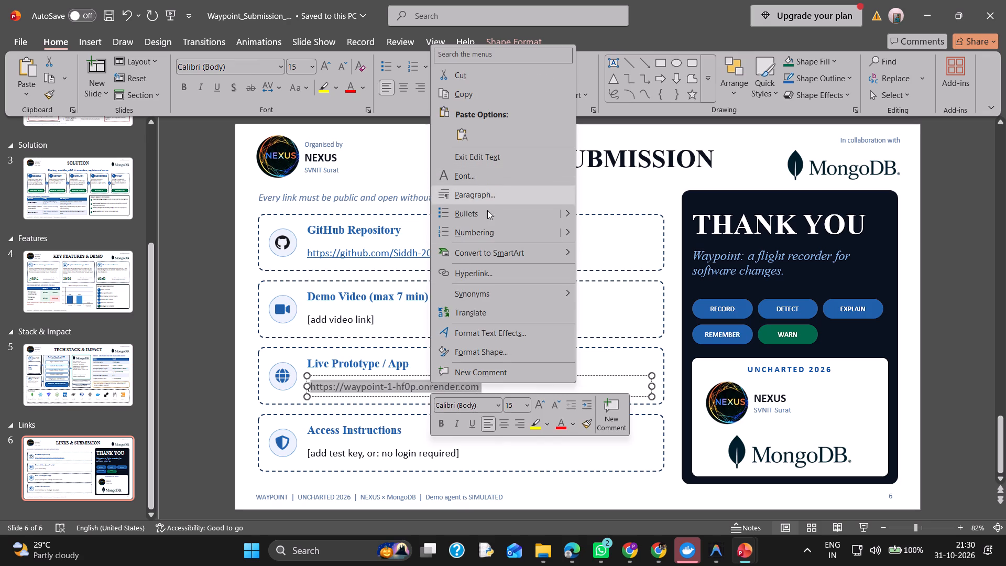
{"action": "left_click", "coordinate": [490, 276]}
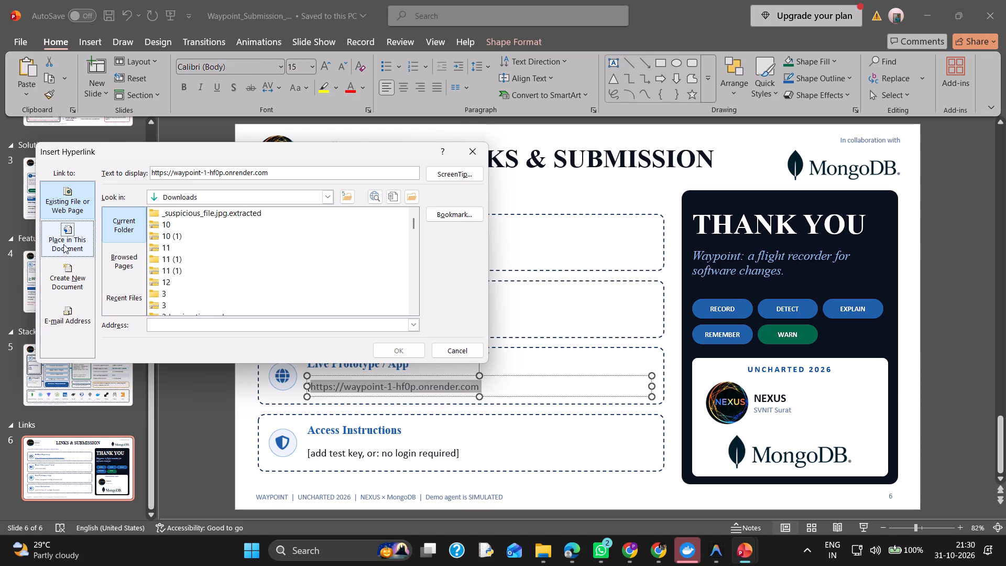
{"action": "left_click", "coordinate": [375, 194]}
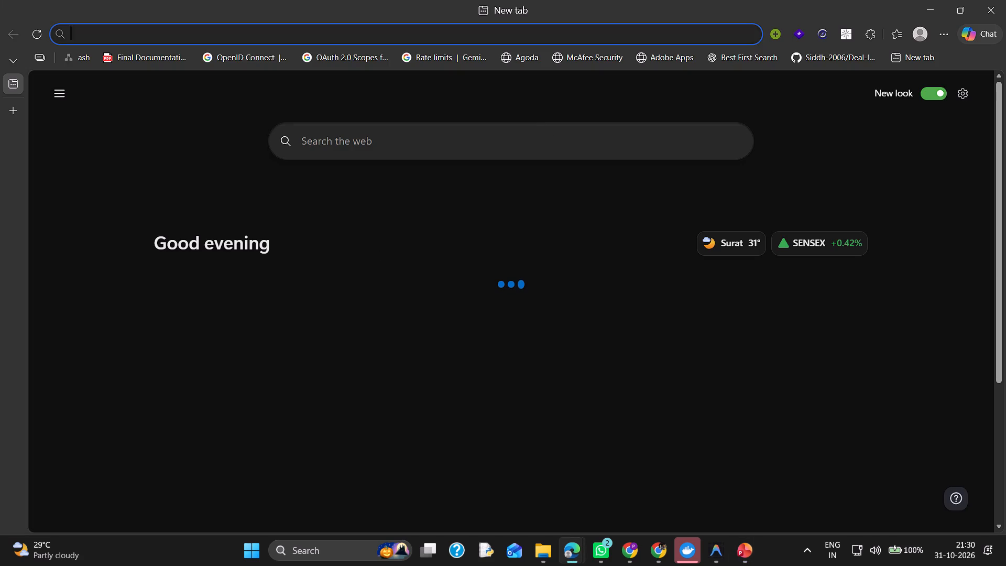
{"action": "key", "text": "ctrl+v"}
{"action": "key", "text": "Return"}
{"action": "key", "text": "alt+Tab"}
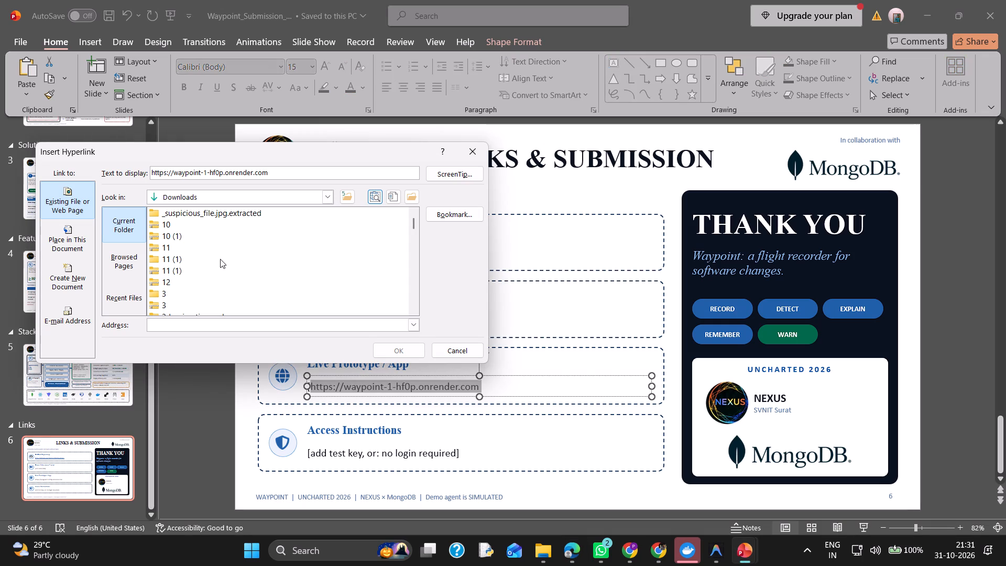
{"action": "left_click", "coordinate": [202, 325]}
{"action": "key", "text": "ctrl+v"}
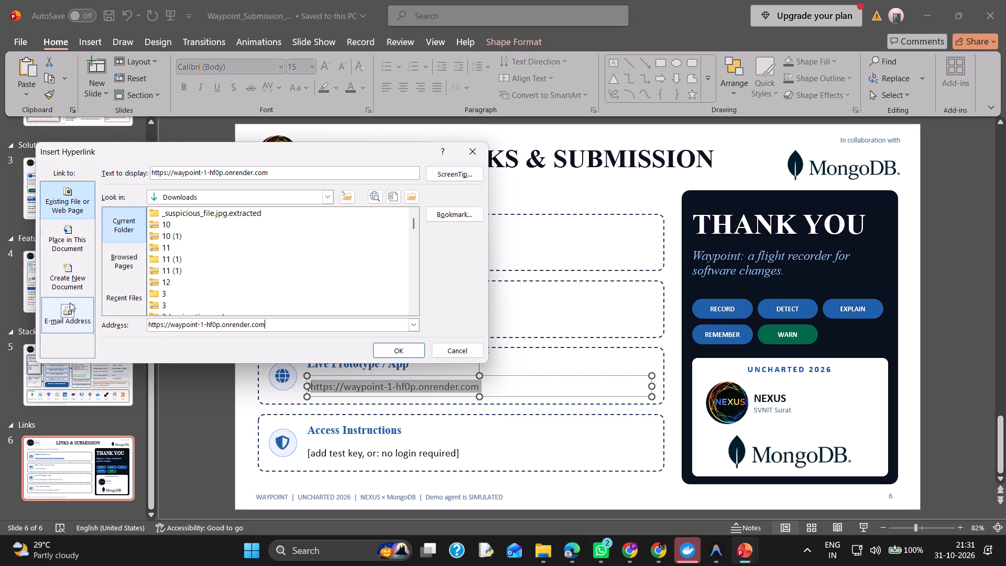
{"action": "left_click", "coordinate": [123, 271]}
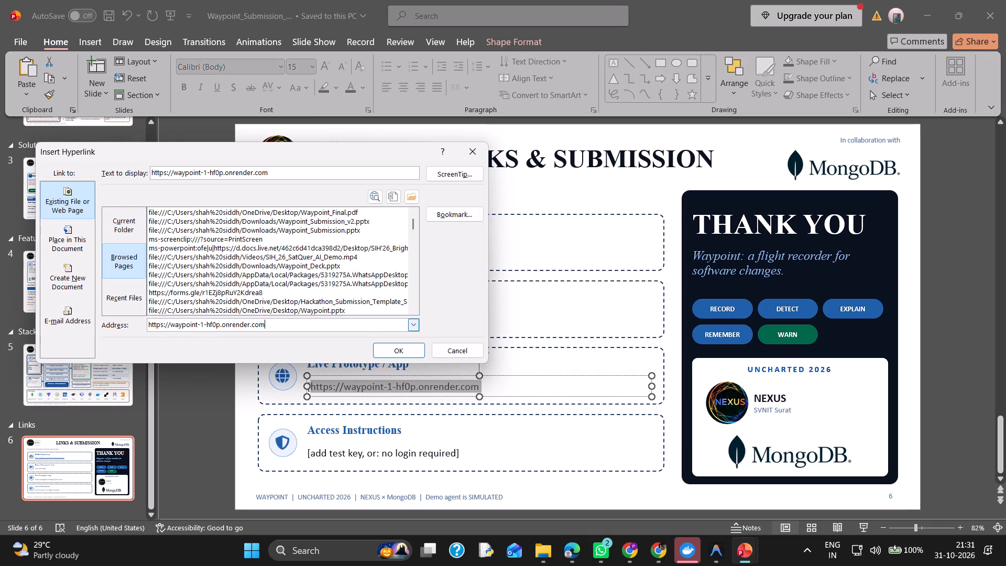
{"action": "left_click", "coordinate": [386, 354]}
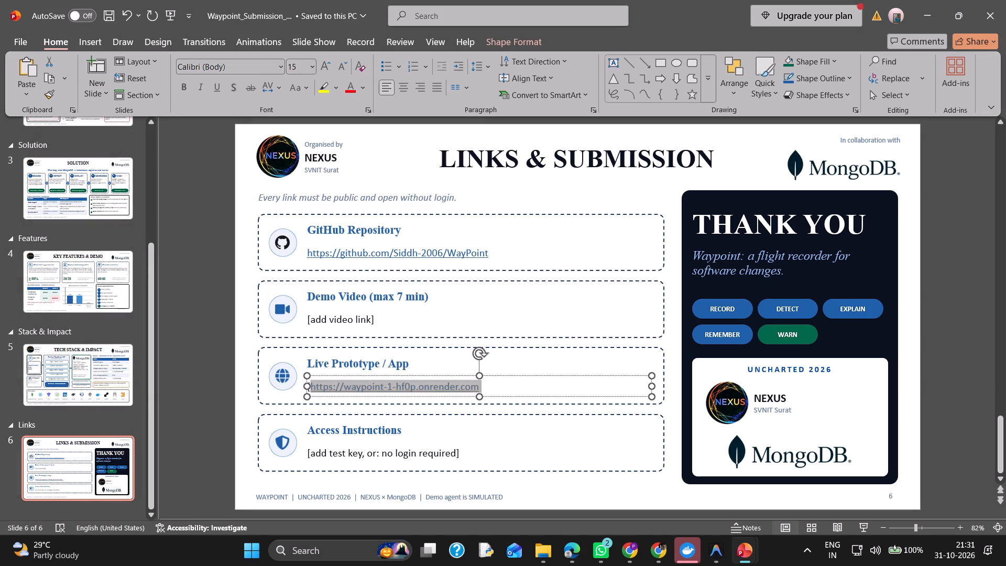
Delete the words and closing bracket of the "[add video link]" placeholder under Demo Video, keeping the opening bracket.
{"action": "left_click", "coordinate": [458, 312]}
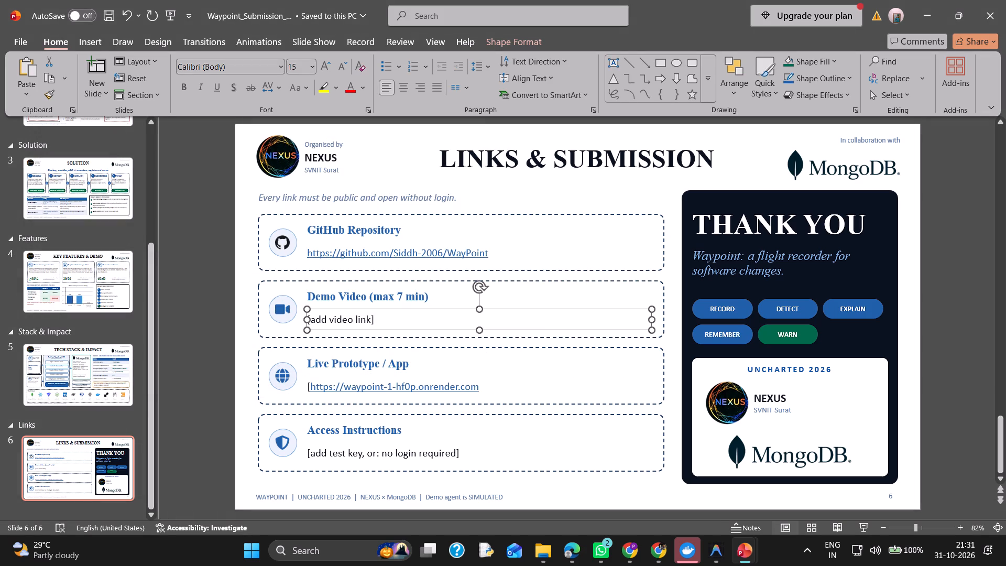
{"action": "left_click", "coordinate": [376, 317]}
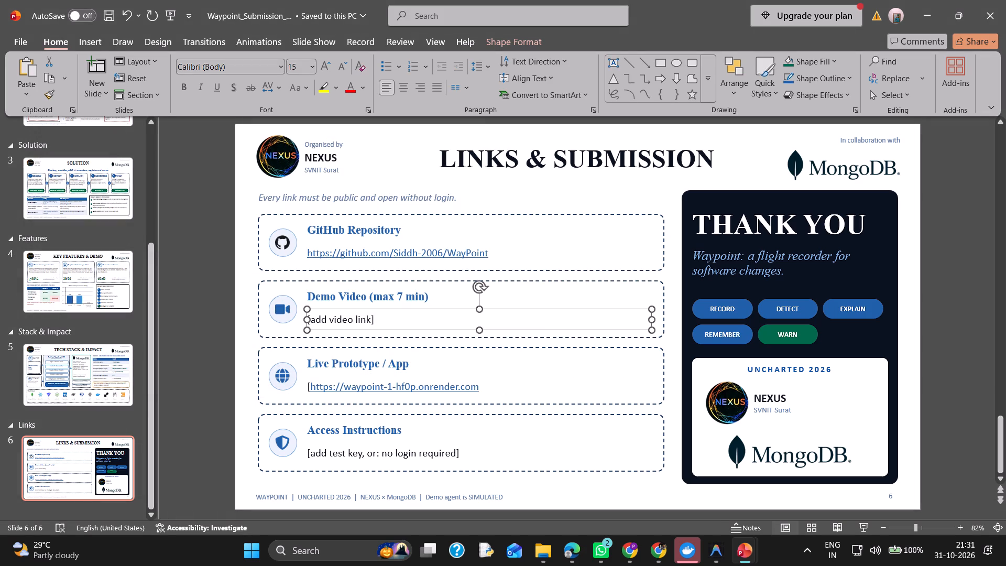
{"action": "left_click", "coordinate": [371, 318]}
{"action": "key", "text": "Right"}
{"action": "key", "text": "BackSpace"}
{"action": "key", "text": "BackSpace"}
{"action": "key", "text": "BackSpace"}
{"action": "key", "text": "BackSpace"}
{"action": "key", "text": "BackSpace"}
{"action": "key", "text": "BackSpace"}
{"action": "key", "text": "BackSpace"}
{"action": "key", "text": "BackSpace"}
{"action": "key", "text": "BackSpace"}
{"action": "key", "text": "BackSpace"}
{"action": "key", "text": "BackSpace"}
{"action": "key", "text": "BackSpace"}
{"action": "key", "text": "BackSpace"}
{"action": "key", "text": "BackSpace"}
{"action": "key", "text": "BackSpace"}
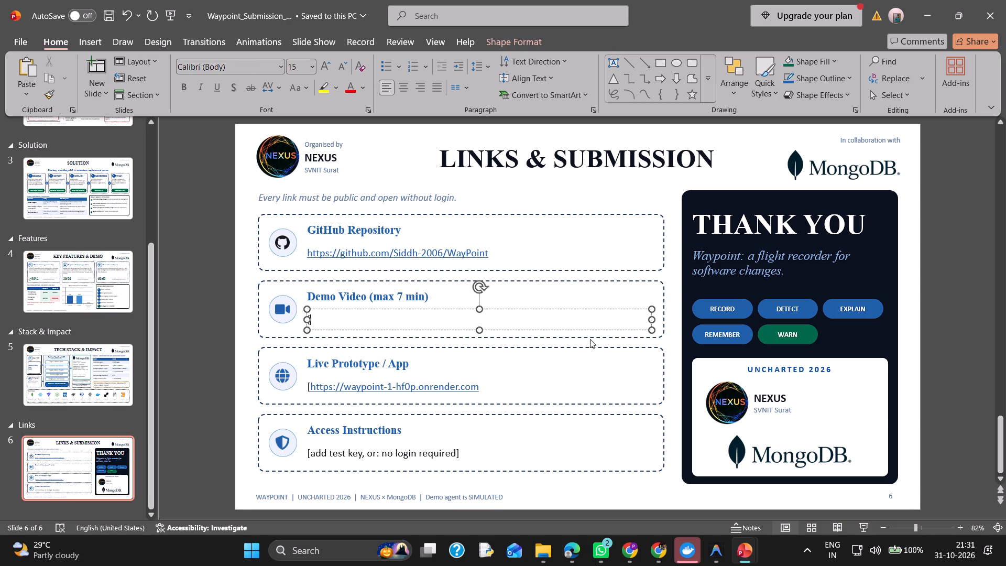
Reposition the NEXUS logo and its NEXUS / SVNIT Surat text so the pair sits centred above the MongoDB logo in the white Uncharted 2026 card.
{"action": "left_click", "coordinate": [778, 397]}
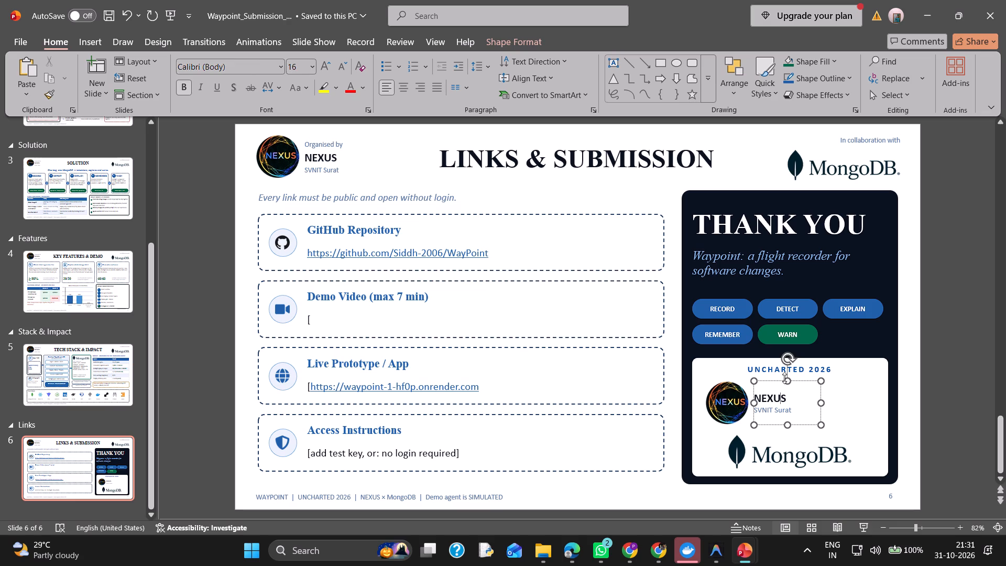
{"action": "left_click_drag", "start_coordinate": [793, 381], "coordinate": [851, 377]}
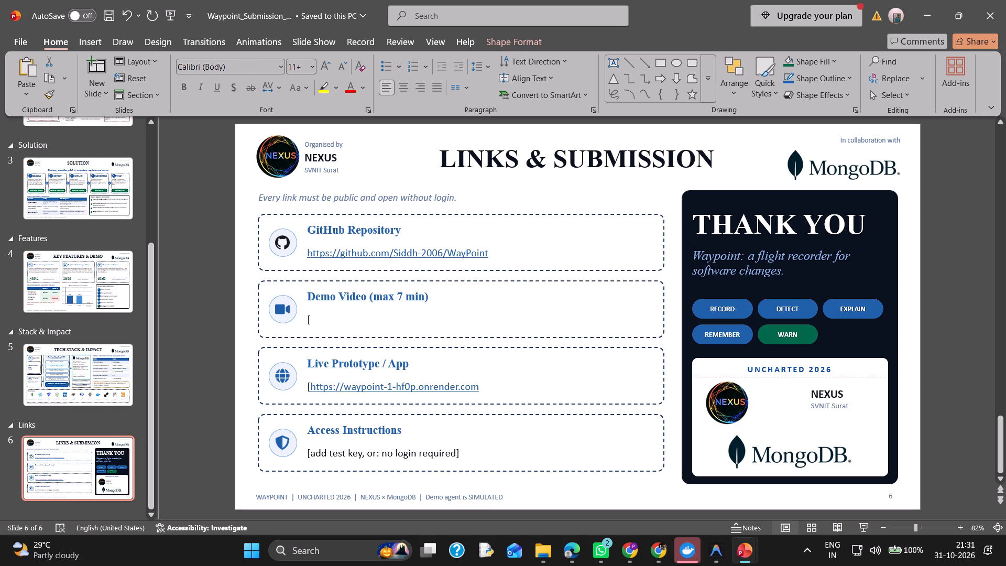
{"action": "left_click_drag", "start_coordinate": [851, 377], "coordinate": [859, 380]}
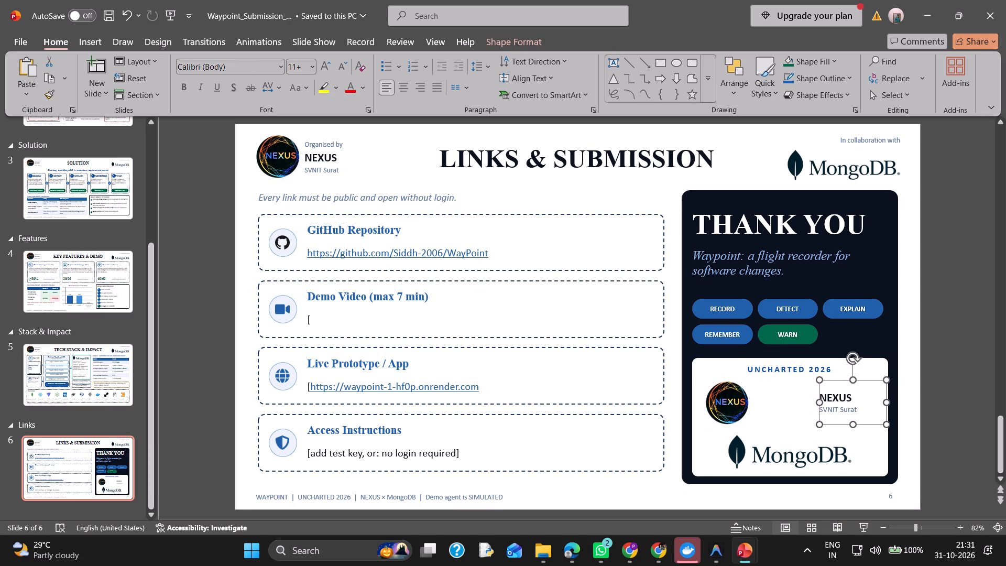
{"action": "left_click", "coordinate": [738, 405]}
{"action": "left_click_drag", "start_coordinate": [737, 379], "coordinate": [782, 384]}
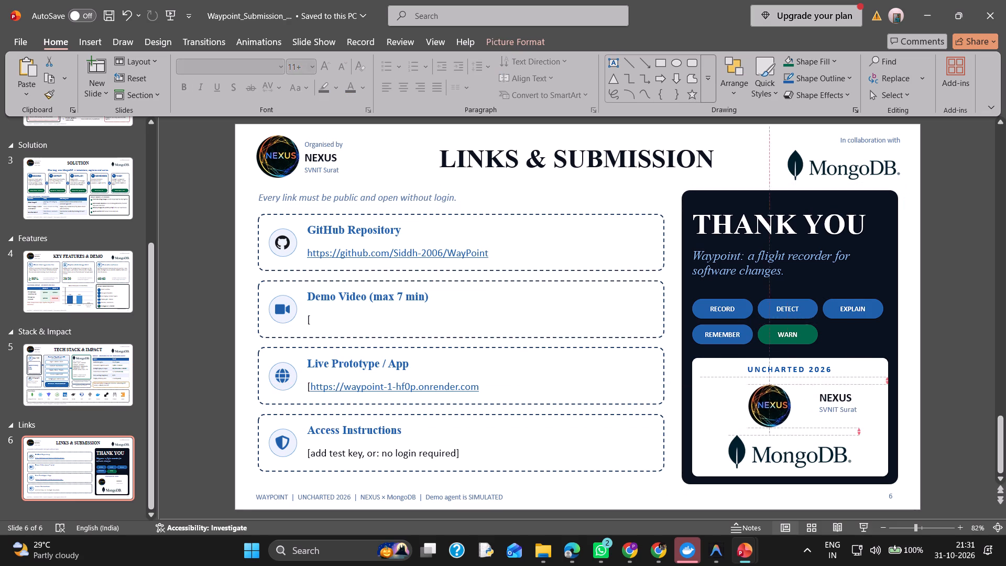
{"action": "left_click_drag", "start_coordinate": [782, 384], "coordinate": [775, 383]}
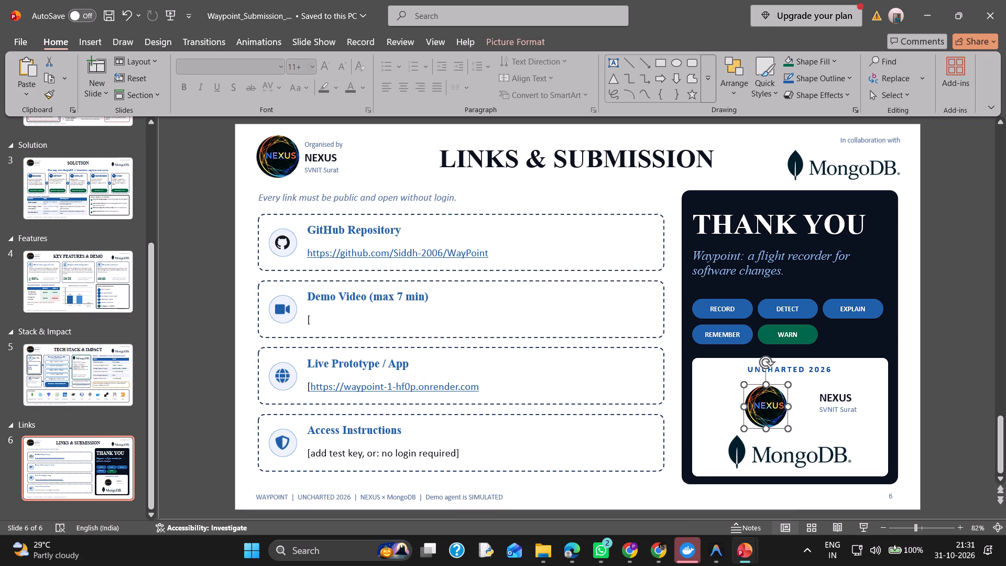
{"action": "left_click", "coordinate": [840, 398]}
{"action": "left_click_drag", "start_coordinate": [860, 379], "coordinate": [858, 379]}
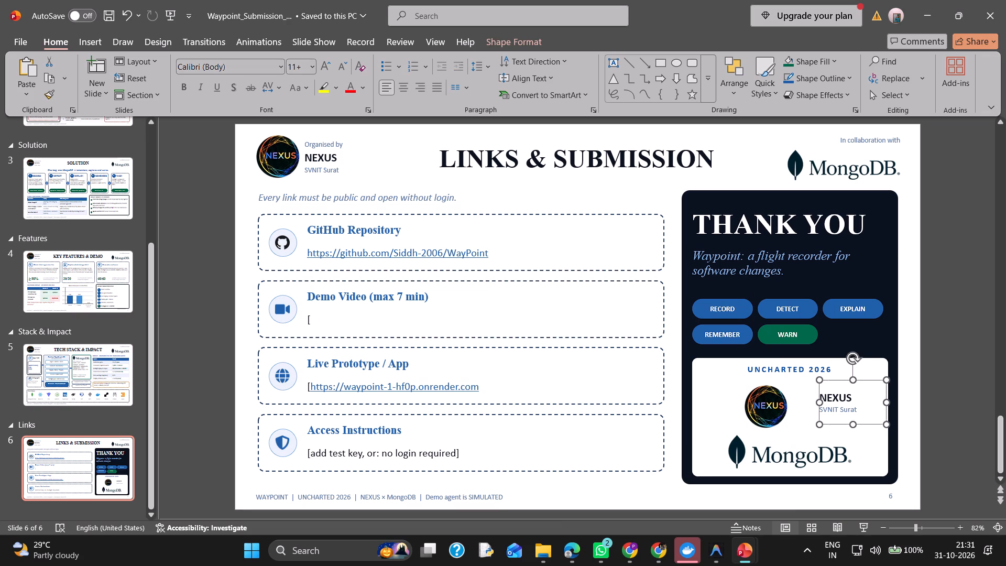
{"action": "left_click_drag", "start_coordinate": [858, 379], "coordinate": [836, 383]}
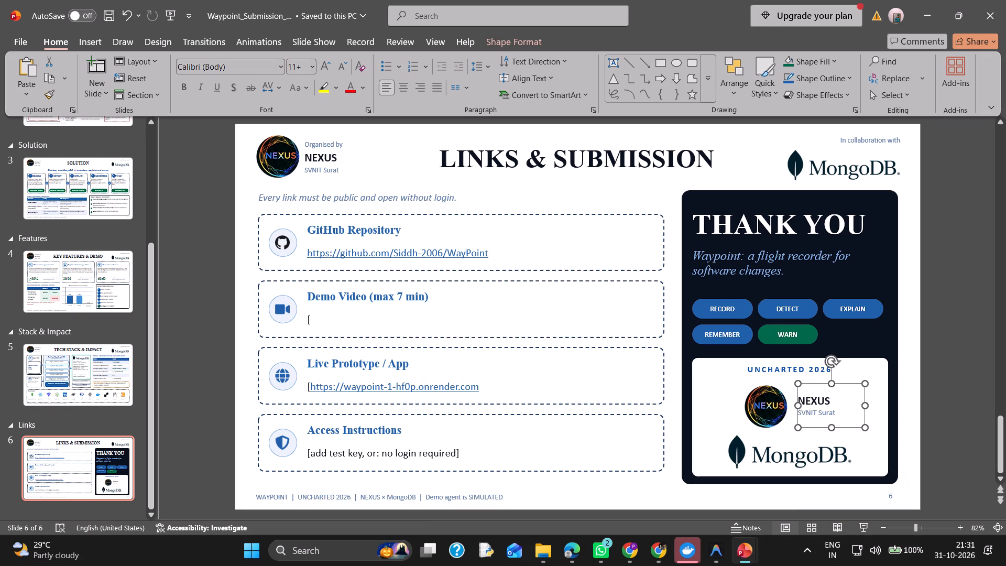
{"action": "left_click", "coordinate": [974, 416]}
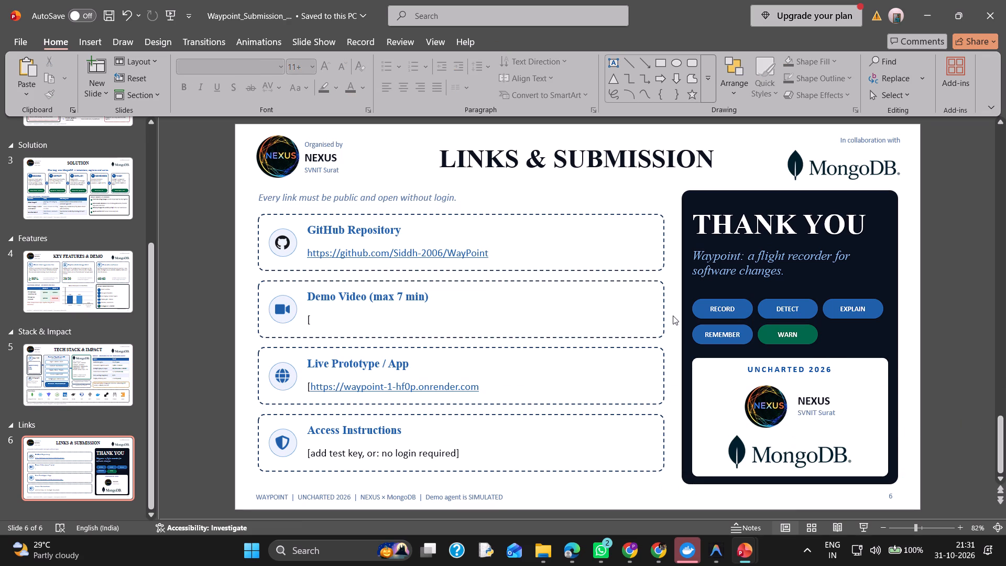
Remove the leftover opening bracket from the Demo Video link line.
{"action": "left_click", "coordinate": [321, 318]}
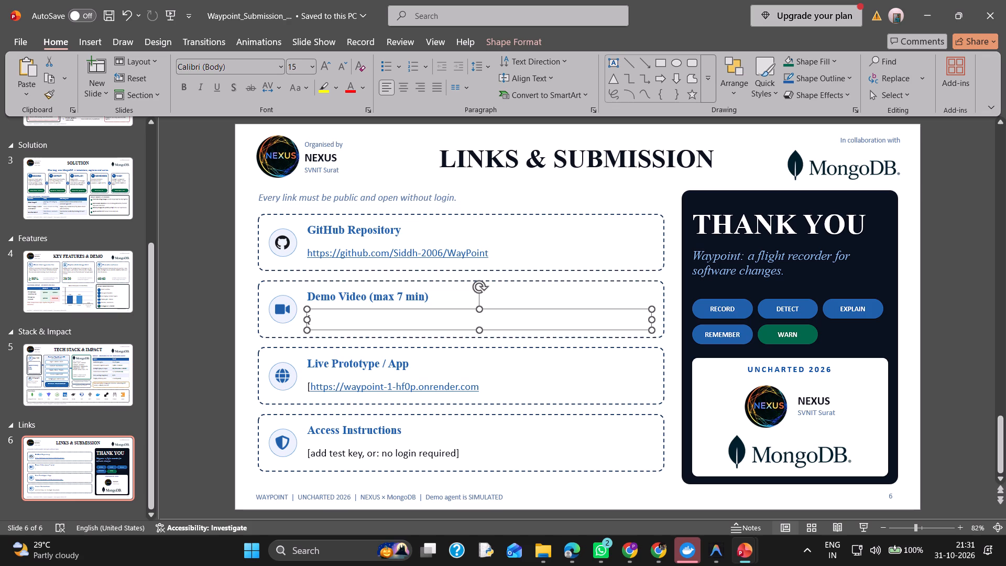
{"action": "key", "text": "Right"}
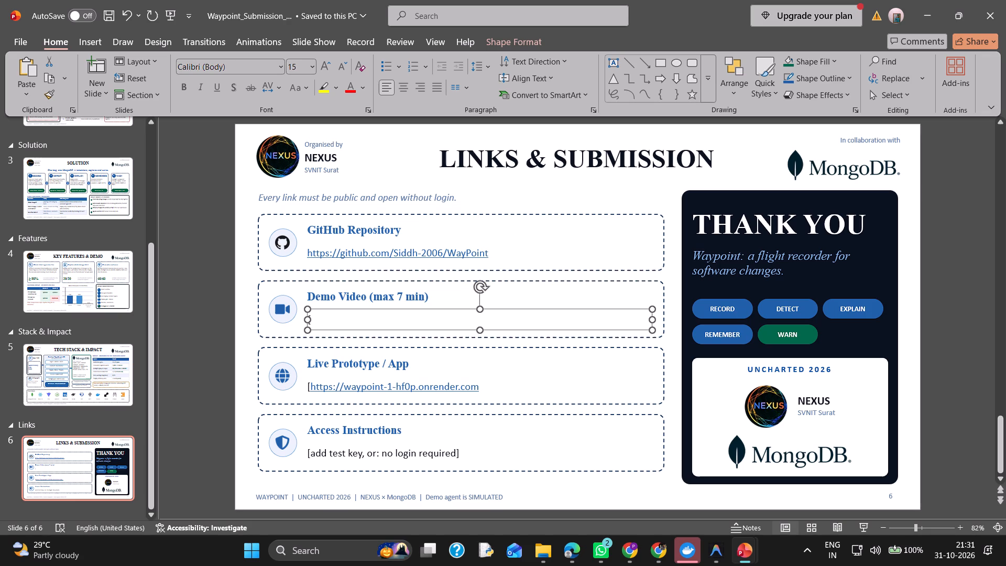
{"action": "left_click", "coordinate": [311, 319]}
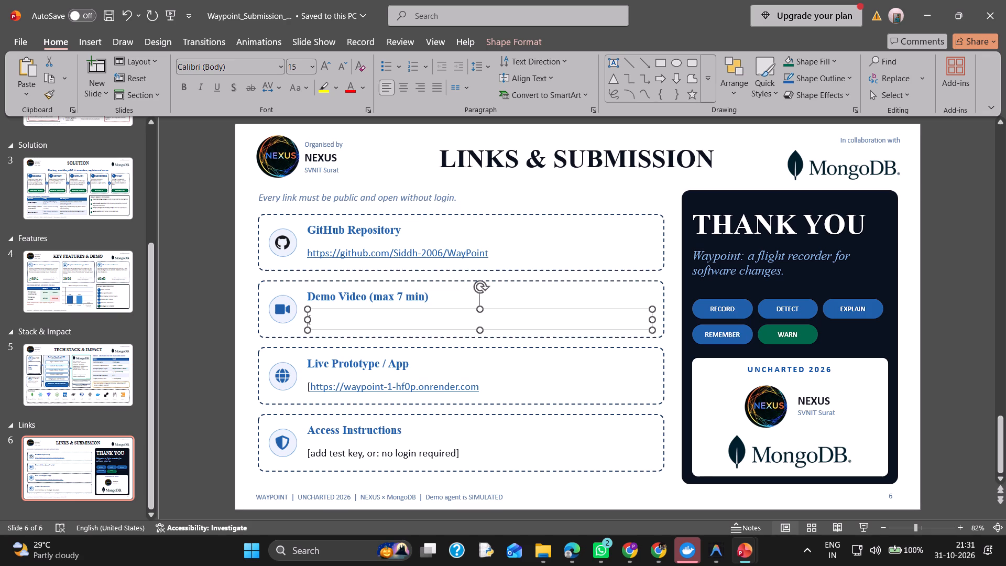
{"action": "left_click", "coordinate": [314, 319]}
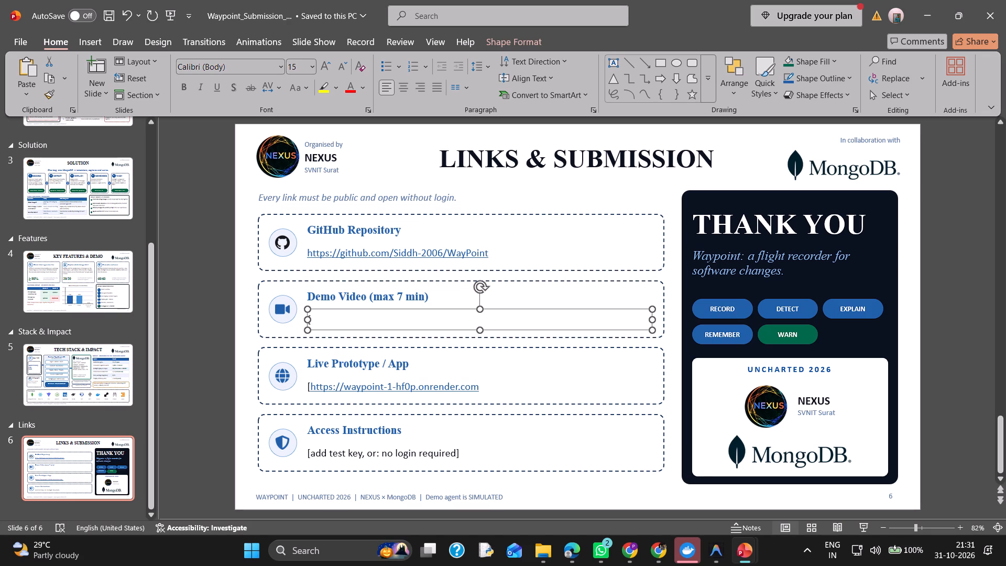
{"action": "triple_click", "coordinate": [354, 319]}
{"action": "left_click", "coordinate": [354, 319]}
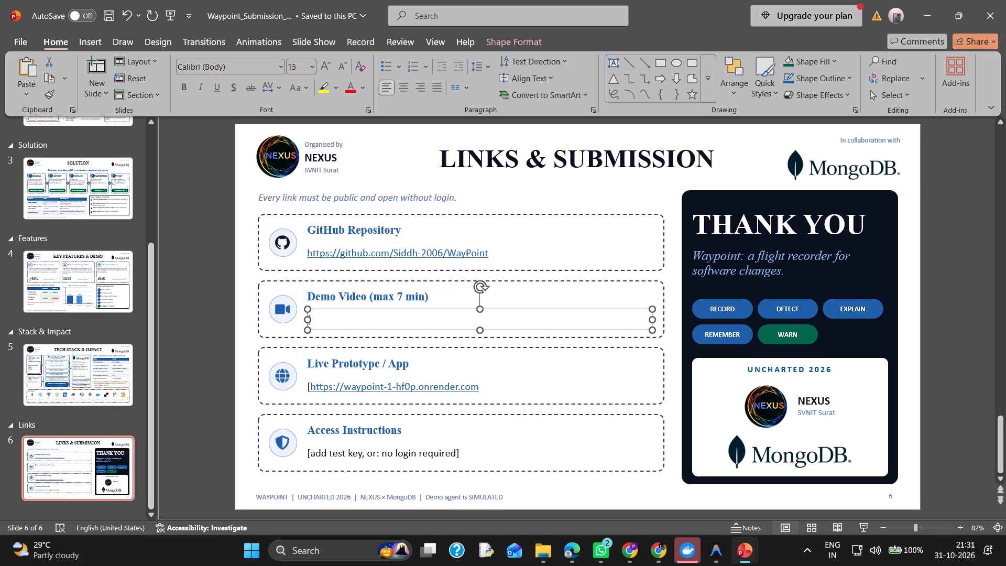
{"action": "double_click", "coordinate": [354, 319]}
{"action": "key", "text": "BackSpace"}
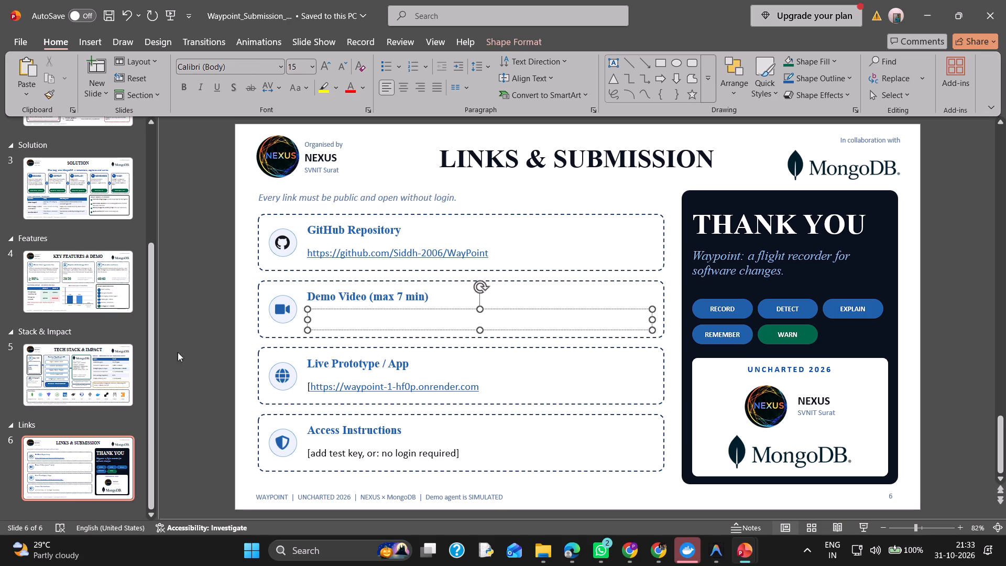
Review the Tech Stack & Impact, Key Features & Demo, Solution, Problem, and landing slides.
{"action": "left_click", "coordinate": [97, 374]}
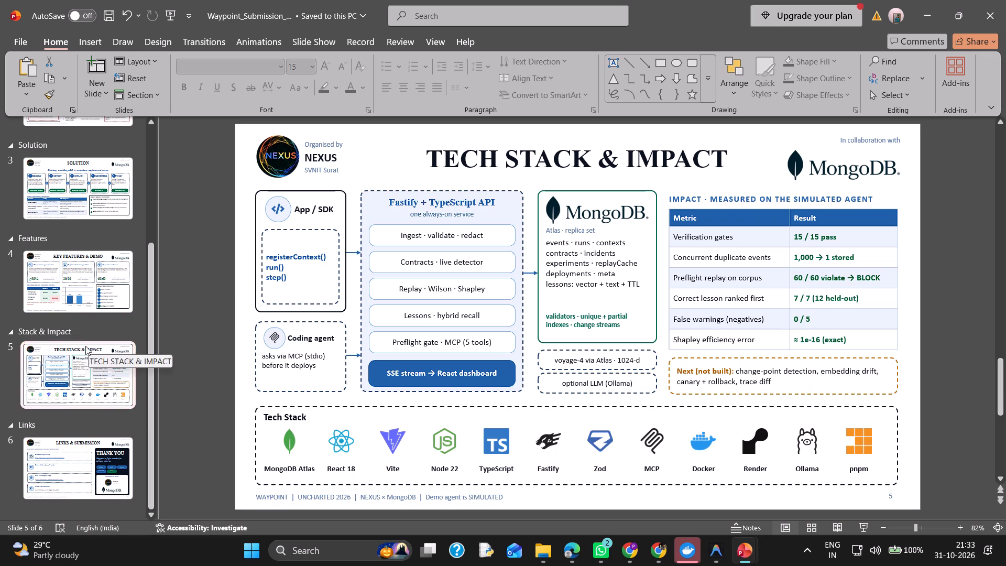
{"action": "left_click", "coordinate": [74, 271]}
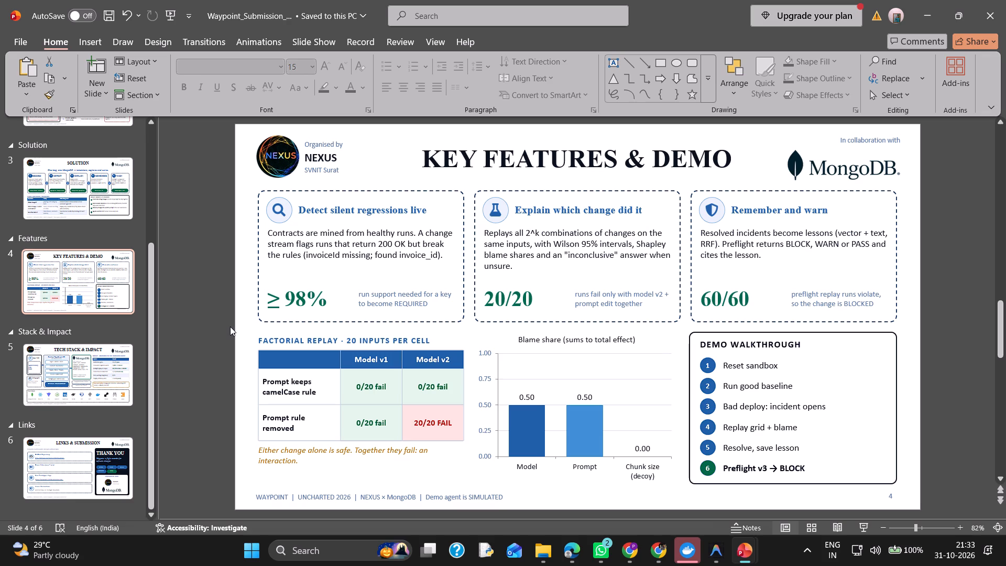
{"action": "left_click", "coordinate": [102, 207]}
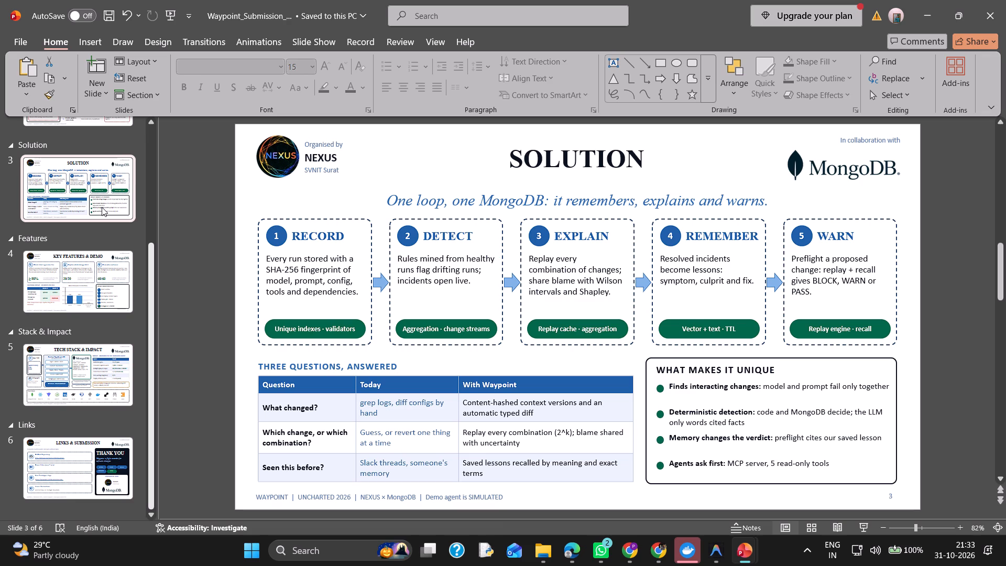
{"action": "scroll", "coordinate": [106, 195], "scroll_direction": "up", "scroll_amount": 5}
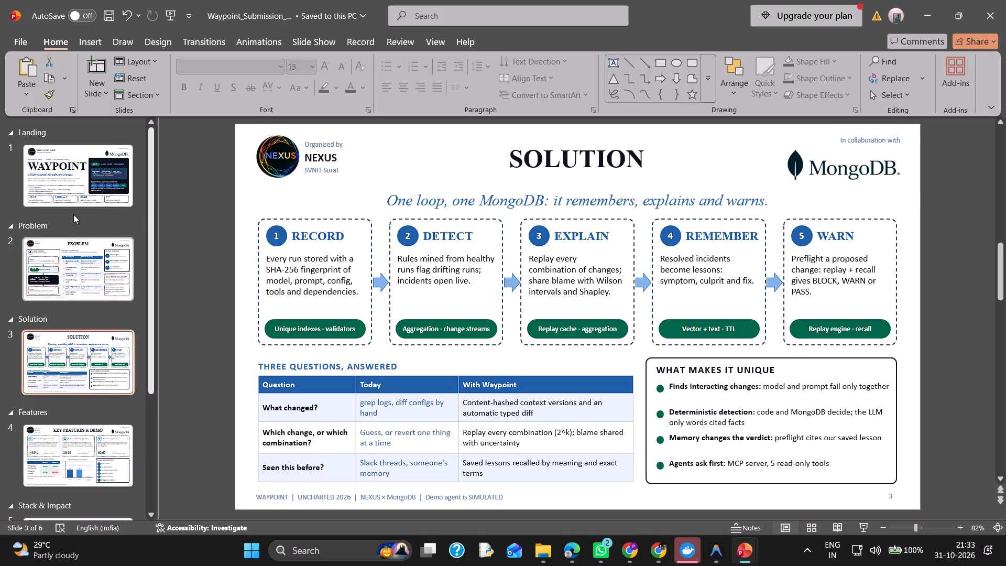
{"action": "left_click", "coordinate": [37, 153]}
{"action": "left_click", "coordinate": [84, 302]}
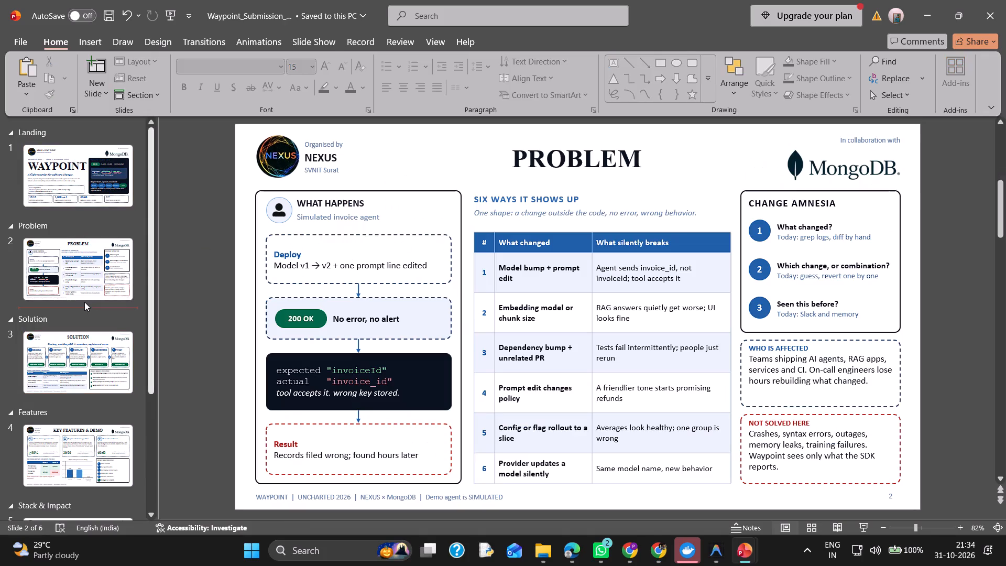
{"action": "left_click", "coordinate": [82, 199]}
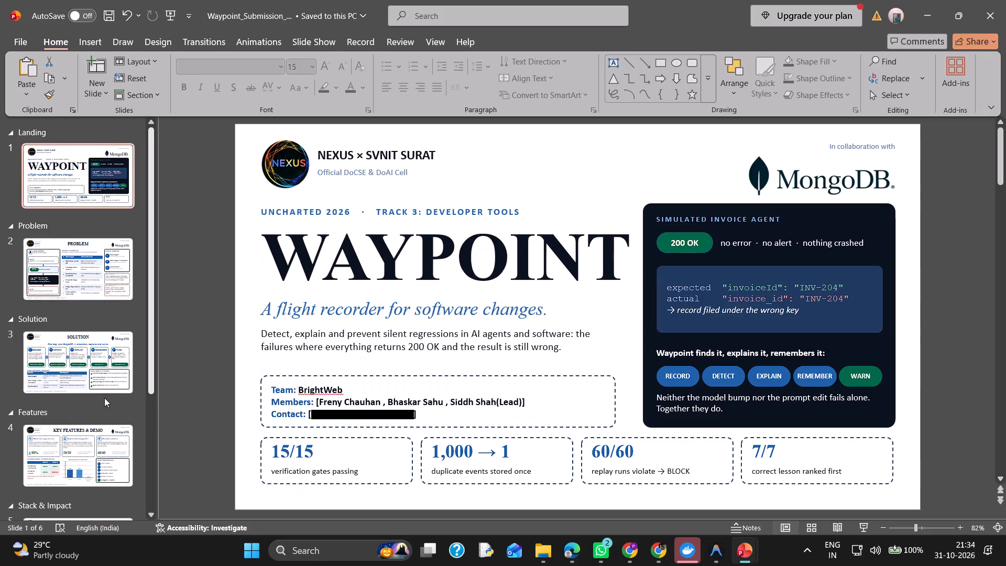
Go to the Links & Submission slide and select the empty link line under Demo Video.
{"action": "scroll", "coordinate": [90, 395], "scroll_direction": "down", "scroll_amount": 7}
{"action": "left_click", "coordinate": [65, 474]}
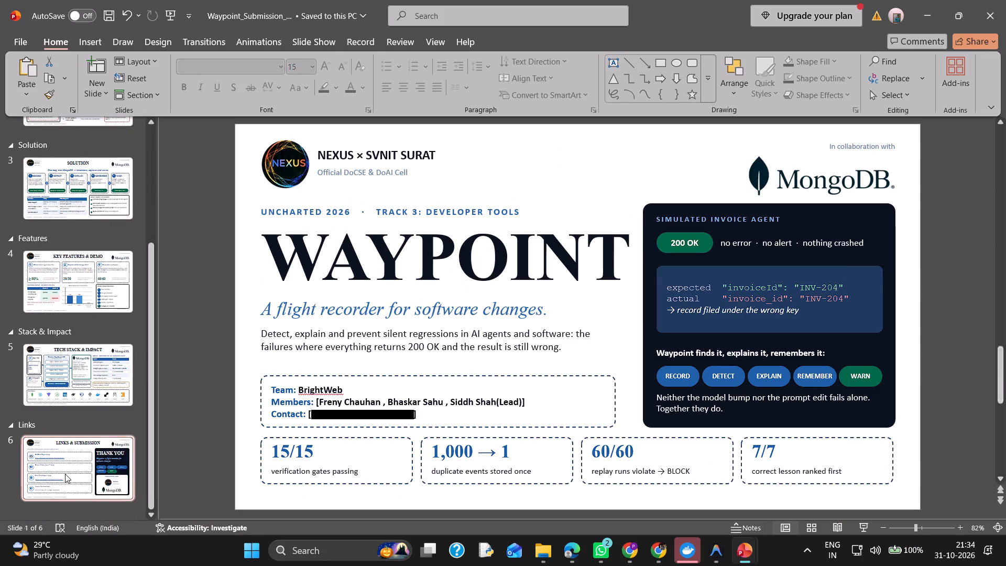
{"action": "left_click", "coordinate": [334, 317]}
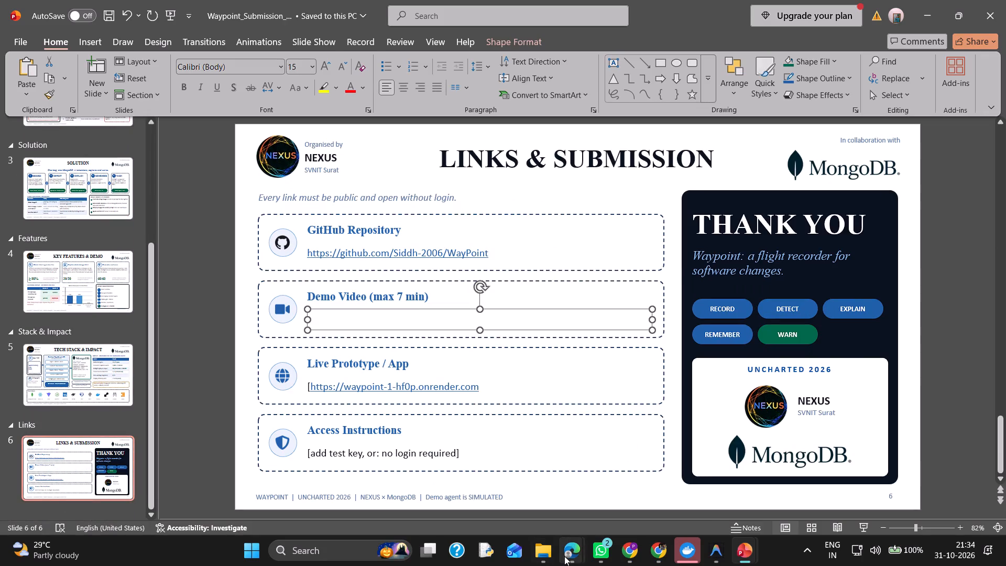
Switch to the Edge window showing the live Waypoint prototype and close it.
{"action": "left_click", "coordinate": [583, 492]}
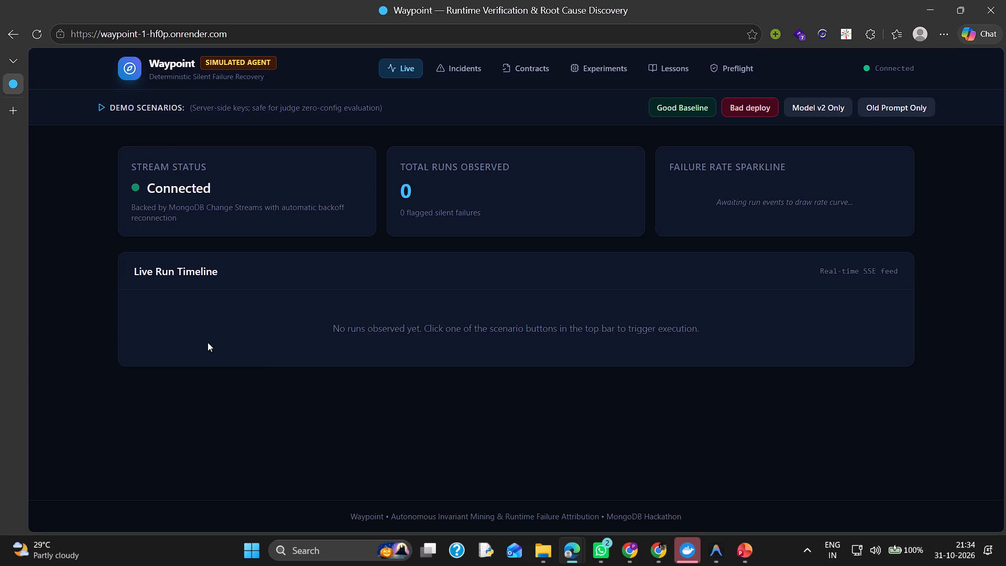
{"action": "left_click", "coordinate": [1005, 0]}
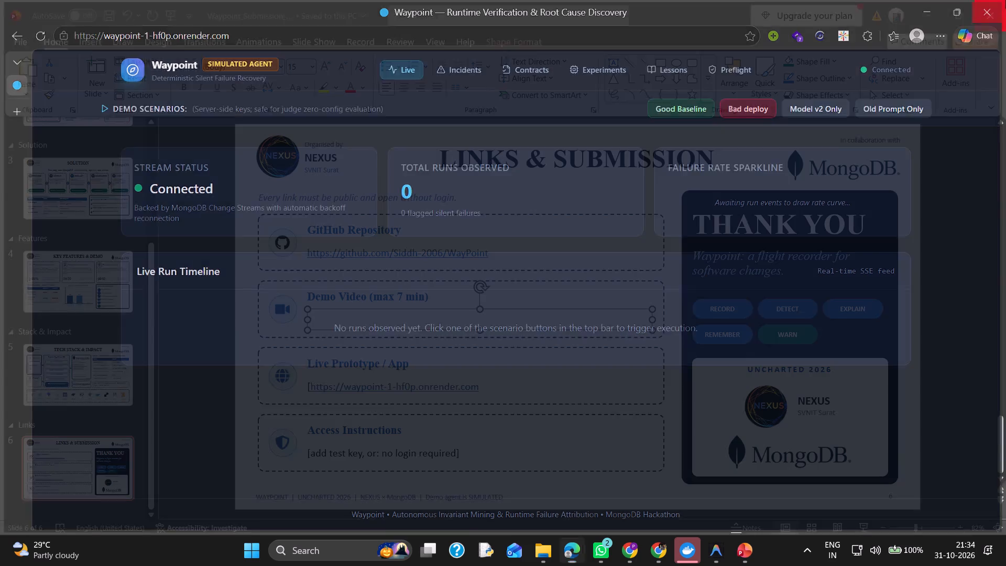
{"action": "left_click", "coordinate": [574, 553]}
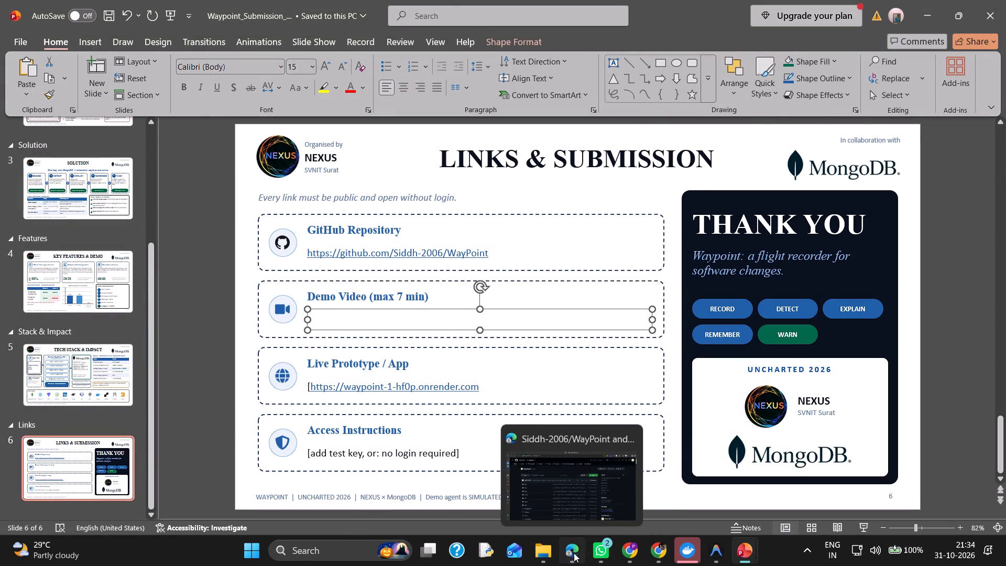
{"action": "left_click", "coordinate": [22, 133]}
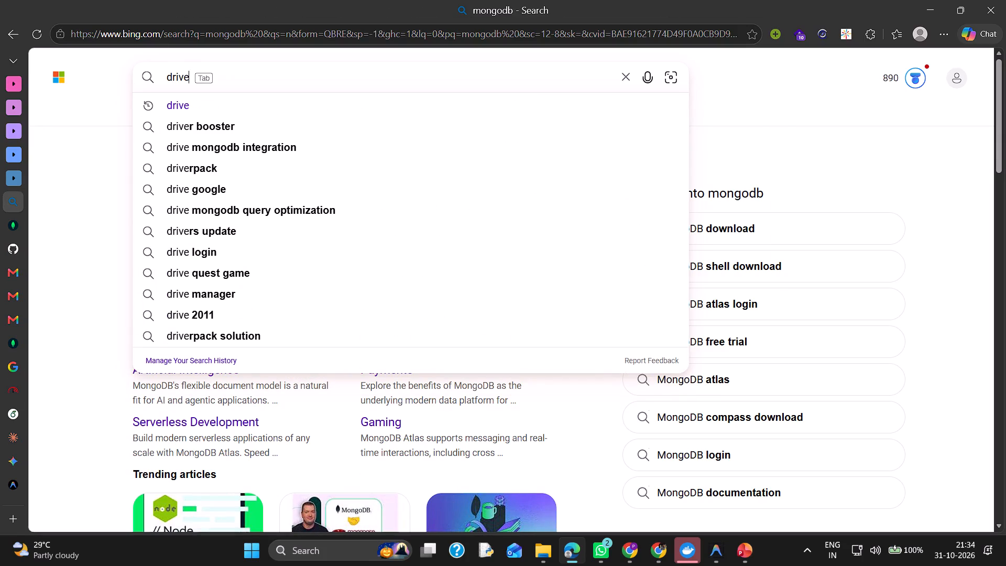
{"action": "key", "text": "Return"}
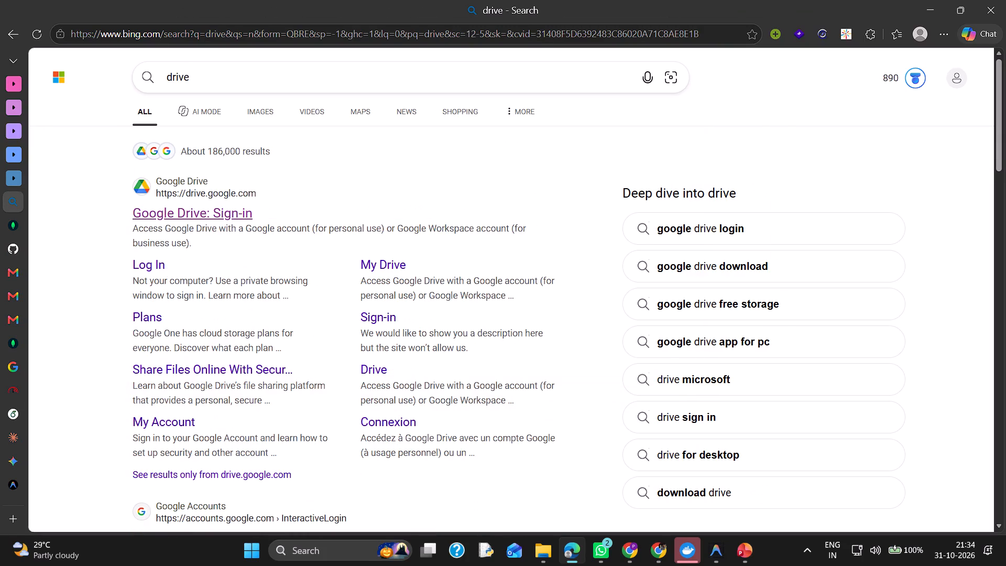
{"action": "left_click", "coordinate": [221, 217]}
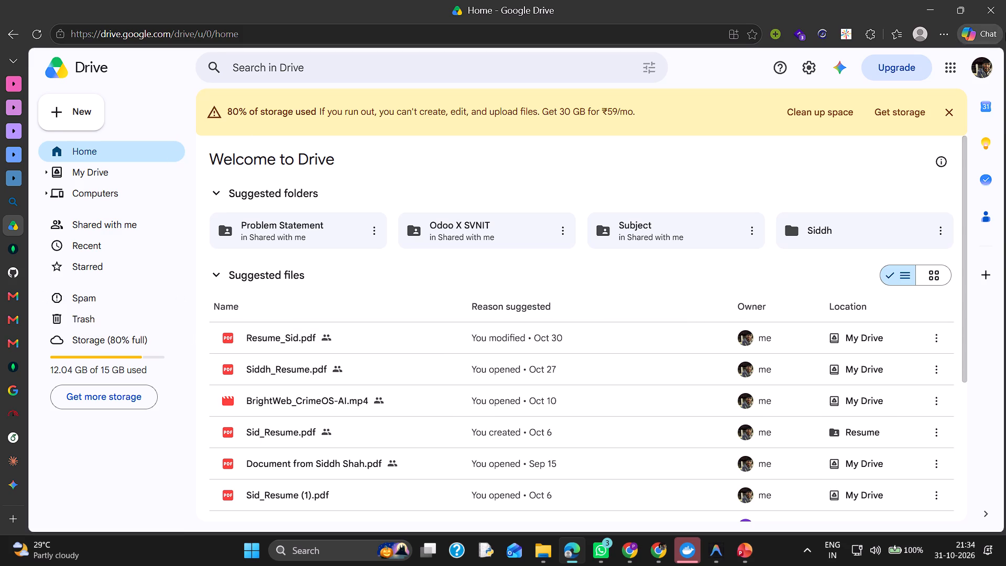
Start a new folder in Google Drive and enter Demo_Video_WayPoint as its name.
{"action": "left_click", "coordinate": [83, 108]}
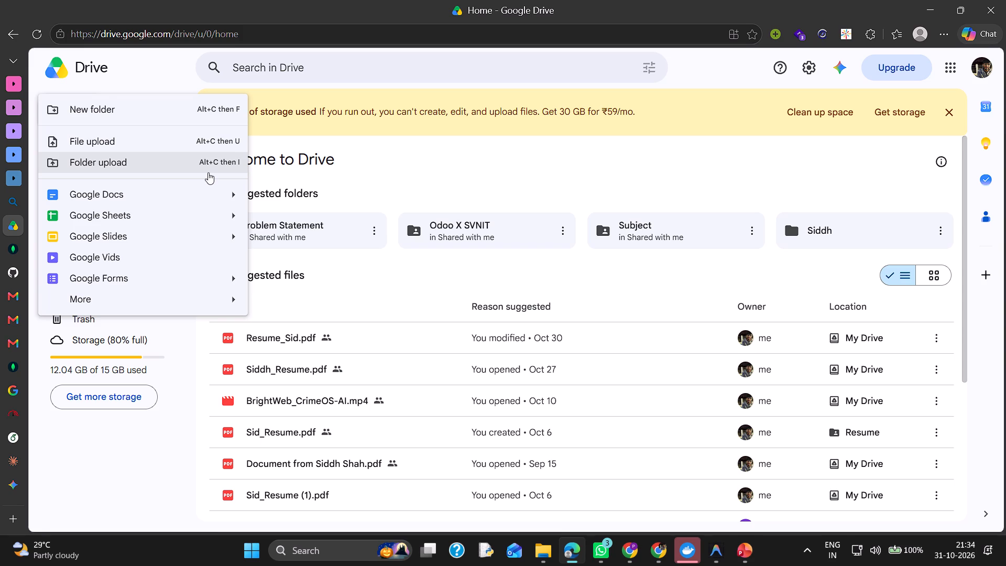
{"action": "left_click", "coordinate": [95, 106]}
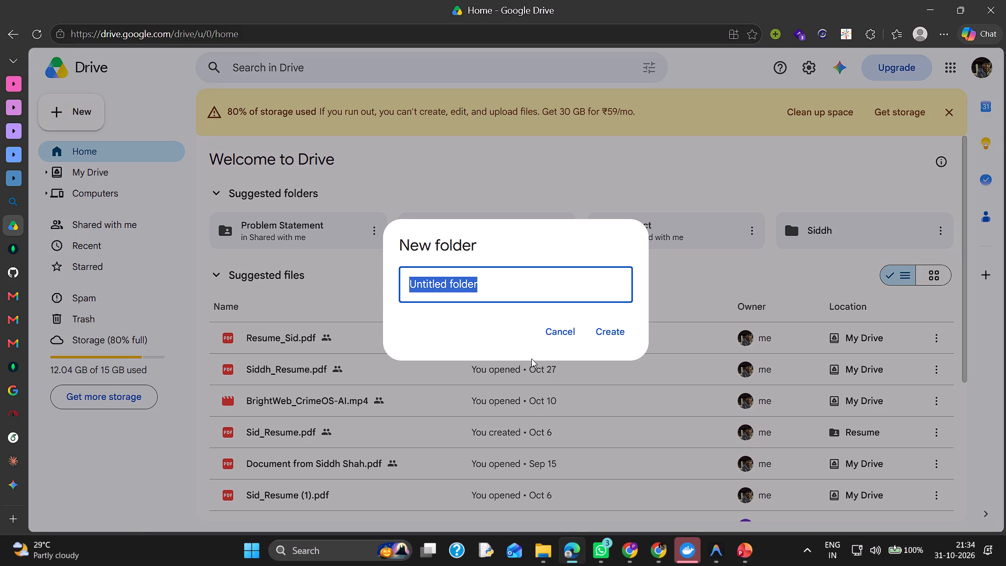
{"action": "type", "text": "Demo"}
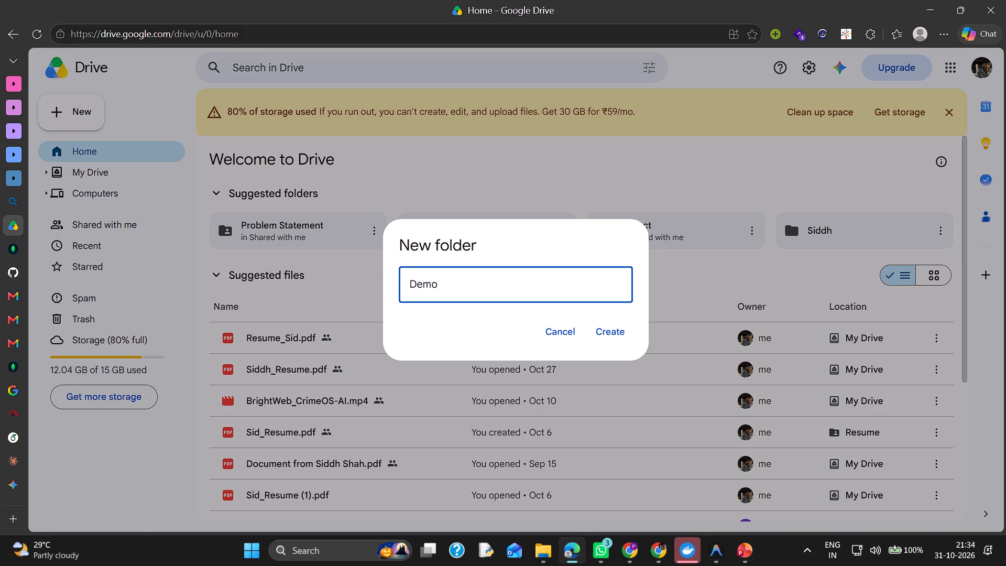
{"action": "key", "text": "shift+underscore"}
{"action": "type", "text": "Video"}
{"action": "key", "text": "shift+underscore"}
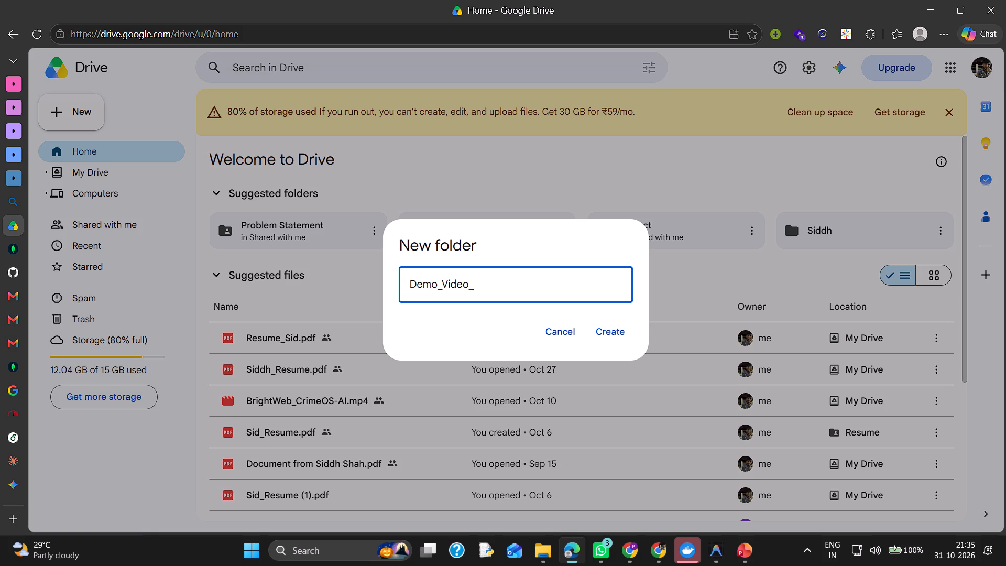
Look through the open windows for the project name and return to the unfinished folder name in Google Drive.
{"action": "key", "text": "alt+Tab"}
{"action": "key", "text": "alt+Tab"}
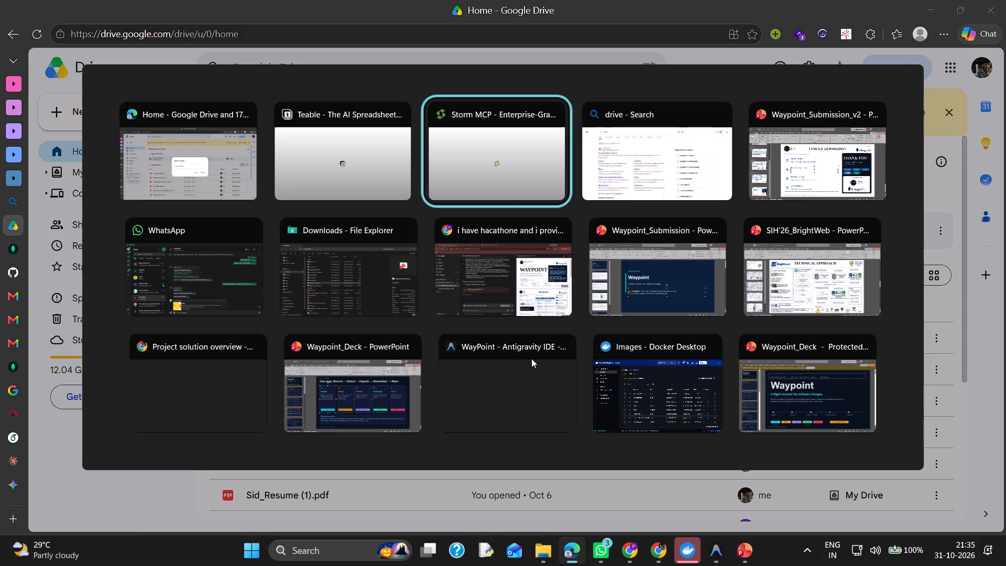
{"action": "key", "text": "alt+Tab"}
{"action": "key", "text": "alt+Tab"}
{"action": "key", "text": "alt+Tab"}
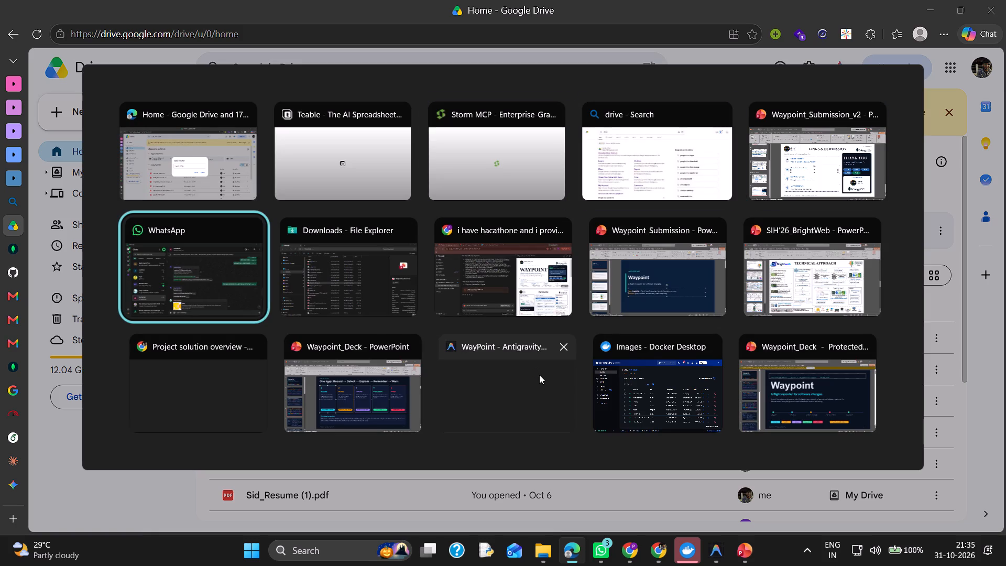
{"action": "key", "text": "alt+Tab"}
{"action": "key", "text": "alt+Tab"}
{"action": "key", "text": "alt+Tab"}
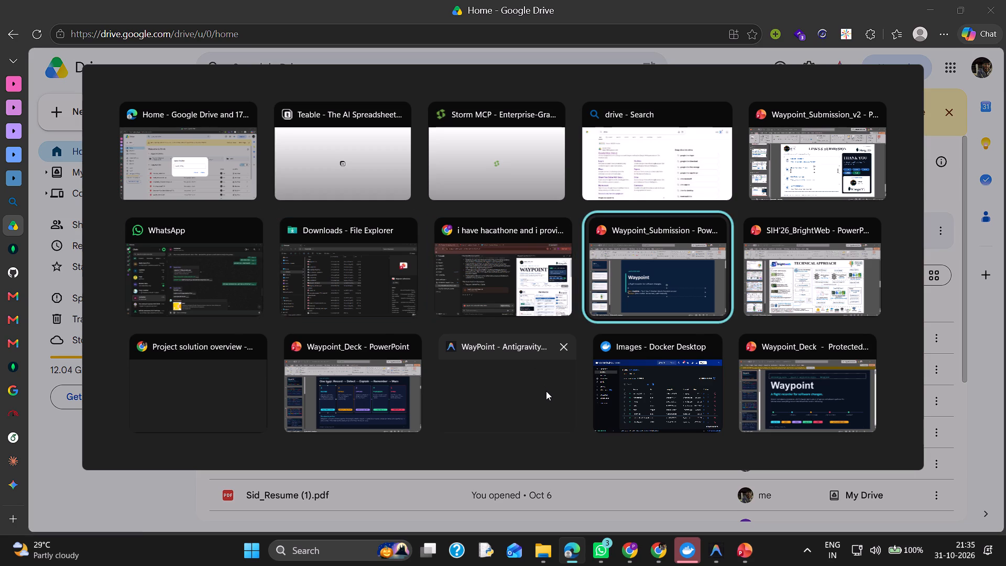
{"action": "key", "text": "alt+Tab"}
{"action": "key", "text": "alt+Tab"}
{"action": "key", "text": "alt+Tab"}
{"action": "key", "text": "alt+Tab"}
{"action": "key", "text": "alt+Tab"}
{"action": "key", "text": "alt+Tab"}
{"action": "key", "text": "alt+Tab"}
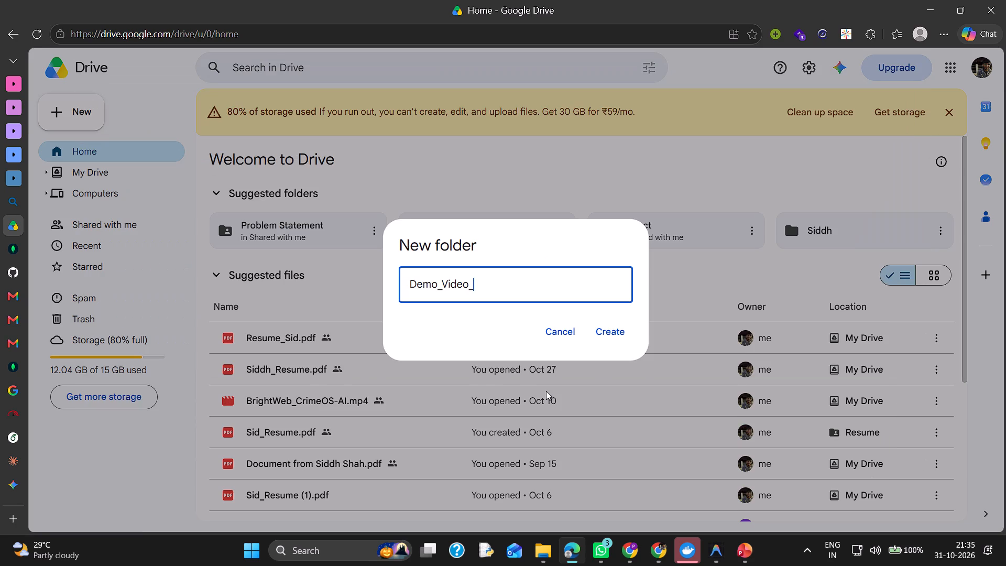
Complete the new Google Drive folder's name as Demo_Video_WayPoint.
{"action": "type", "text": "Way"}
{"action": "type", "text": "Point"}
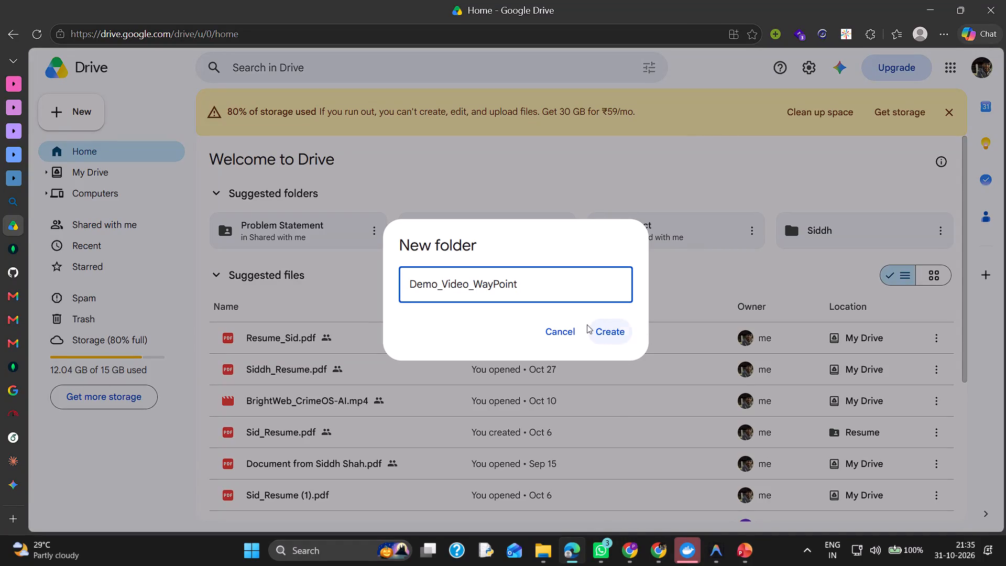
Change the new folder's name to WayPoint_DemoVideo and create the folder.
{"action": "key", "text": "BackSpace"}
{"action": "key", "text": "BackSpace"}
{"action": "key", "text": "BackSpace"}
{"action": "key", "text": "BackSpace"}
{"action": "key", "text": "BackSpace"}
{"action": "key", "text": "BackSpace"}
{"action": "key", "text": "BackSpace"}
{"action": "key", "text": "BackSpace"}
{"action": "key", "text": "BackSpace"}
{"action": "key", "text": "BackSpace"}
{"action": "key", "text": "BackSpace"}
{"action": "key", "text": "BackSpace"}
{"action": "key", "text": "BackSpace"}
{"action": "key", "text": "BackSpace"}
{"action": "key", "text": "BackSpace"}
{"action": "type", "text": "Video"}
{"action": "key", "text": "Left"}
{"action": "key", "text": "Left"}
{"action": "key", "text": "Left"}
{"action": "key", "text": "Left"}
{"action": "key", "text": "Left"}
{"action": "key", "text": "Left"}
{"action": "key", "text": "Left"}
{"action": "key", "text": "Left"}
{"action": "key", "text": "Left"}
{"action": "key", "text": "Left"}
{"action": "key", "text": "Left"}
{"action": "key", "text": "Left"}
{"action": "key", "text": "Left"}
{"action": "key", "text": "Left"}
{"action": "key", "text": "Left"}
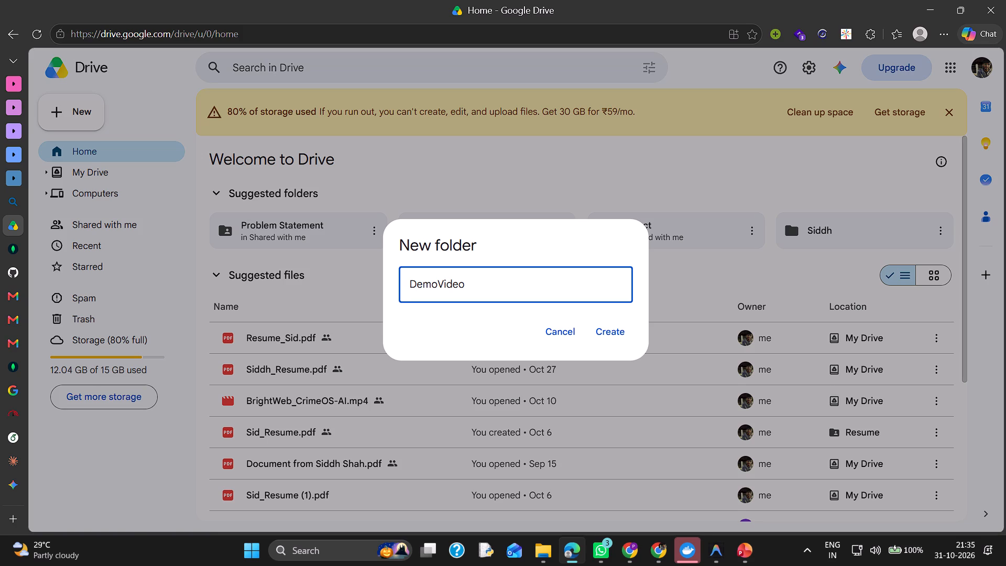
{"action": "type", "text": "Way"}
{"action": "type", "text": "Point_"}
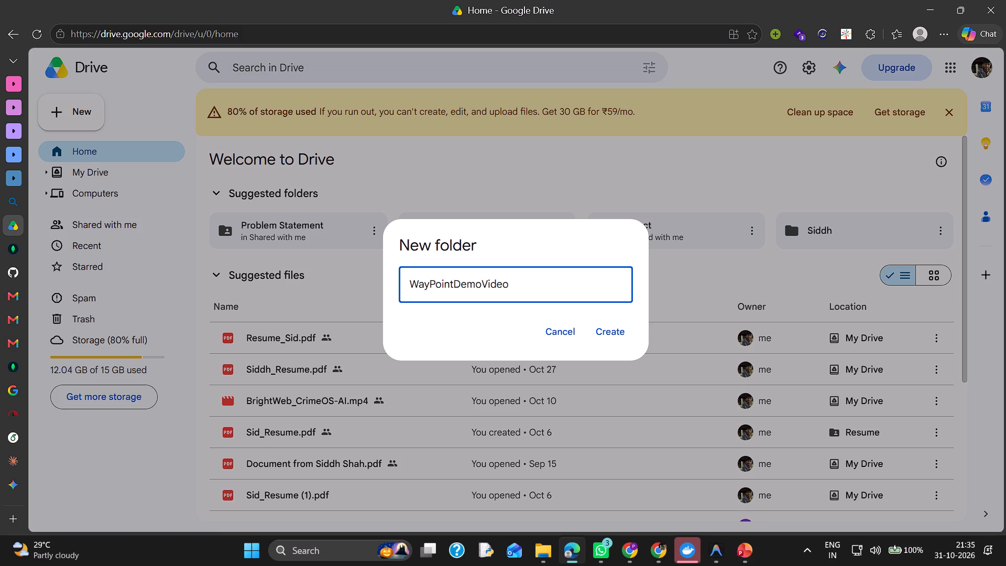
{"action": "left_click", "coordinate": [611, 339]}
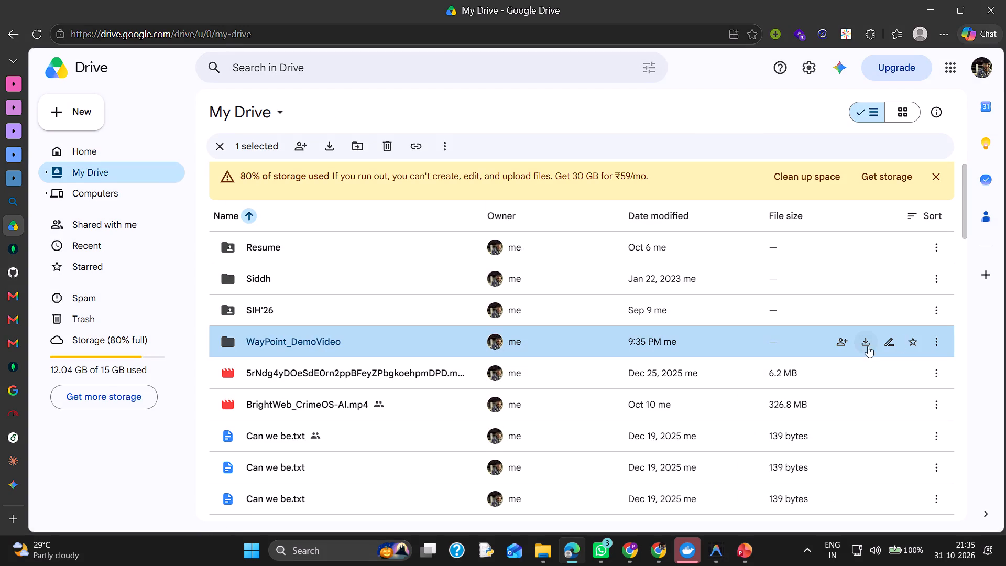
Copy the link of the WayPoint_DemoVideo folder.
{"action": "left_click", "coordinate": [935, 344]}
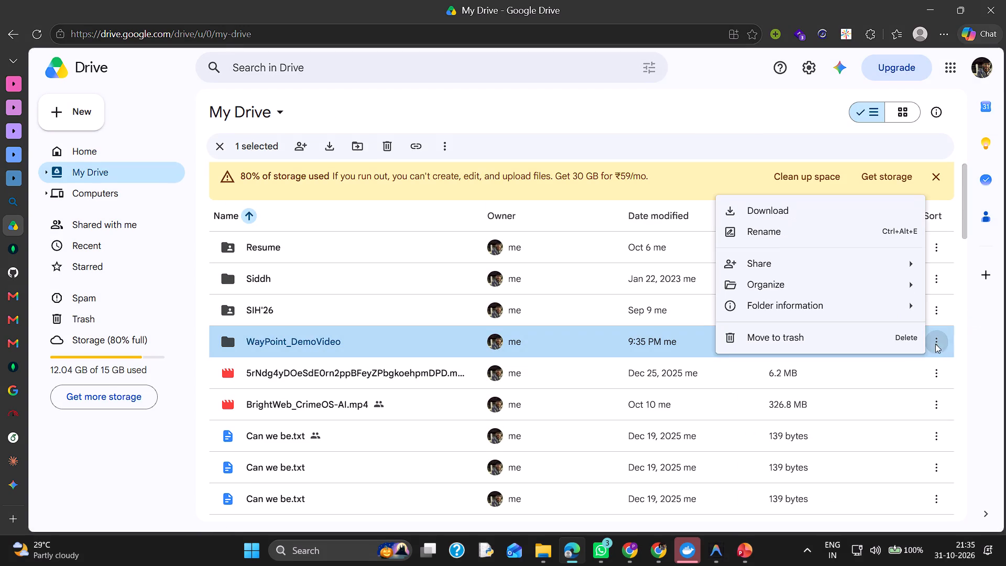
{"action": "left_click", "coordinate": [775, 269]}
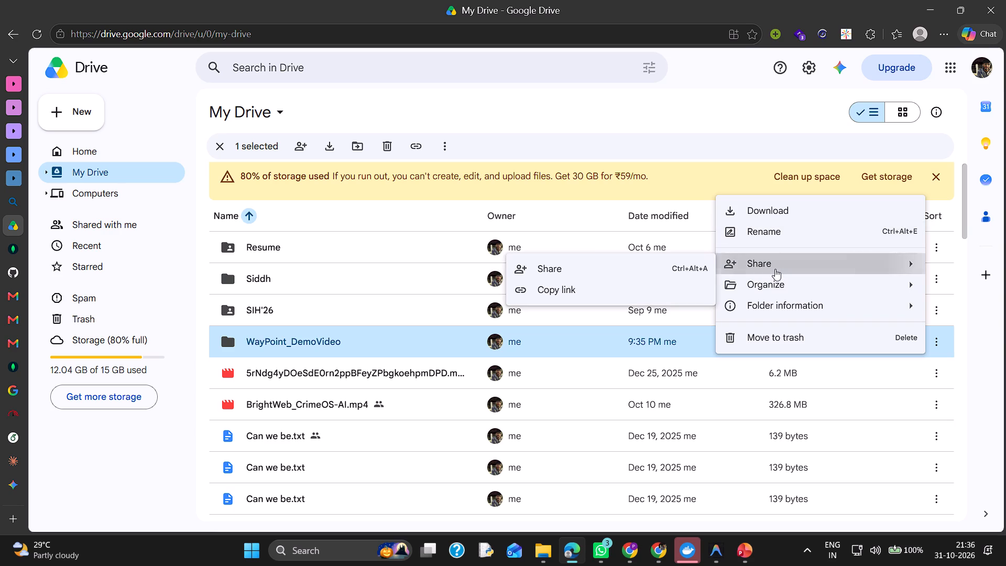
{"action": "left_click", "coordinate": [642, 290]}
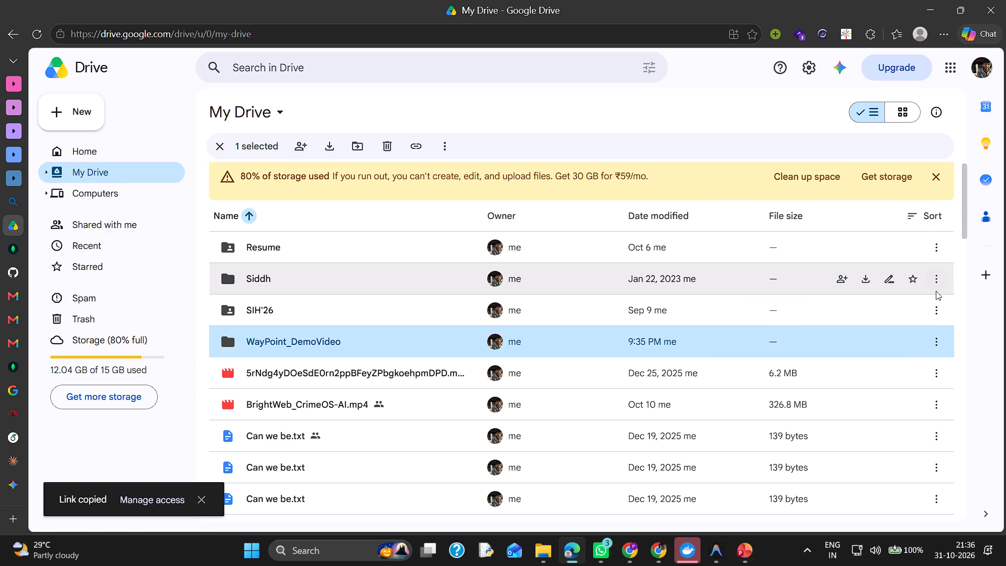
Set the WayPoint_DemoVideo folder's general access to Anyone with the link and copy its share link.
{"action": "left_click", "coordinate": [935, 341]}
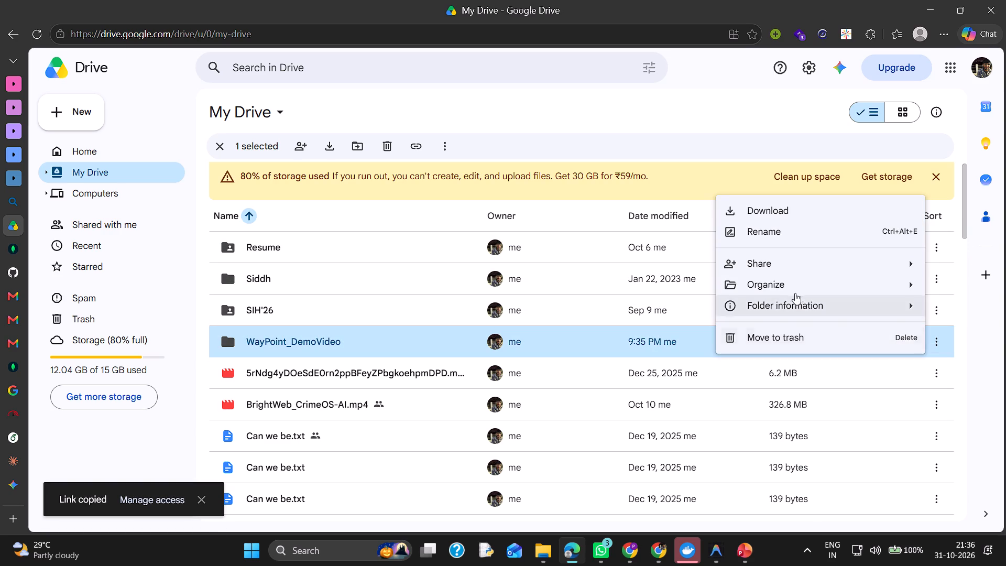
{"action": "left_click", "coordinate": [773, 264]}
{"action": "left_click", "coordinate": [690, 262]}
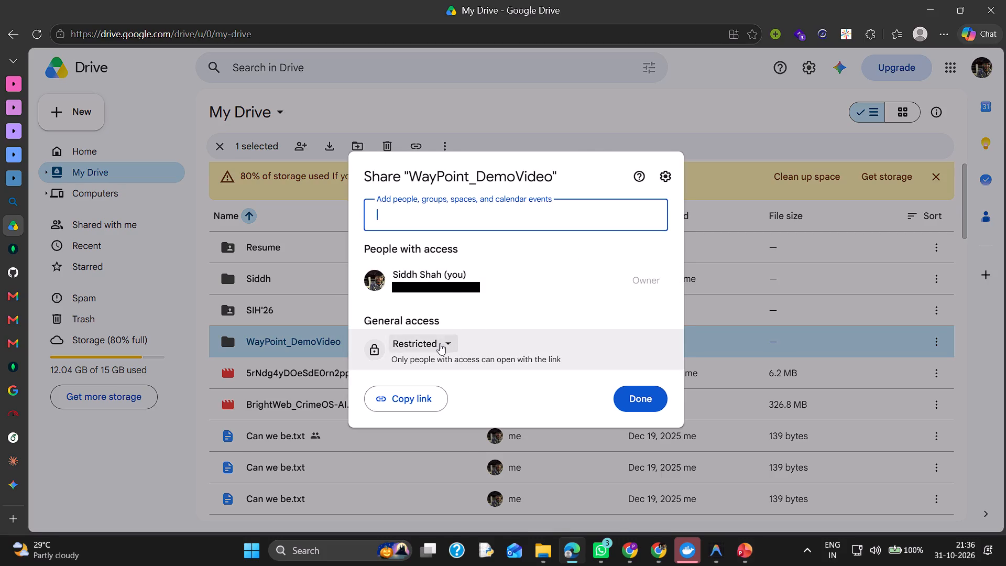
{"action": "left_click", "coordinate": [440, 342]}
{"action": "left_click", "coordinate": [431, 400]}
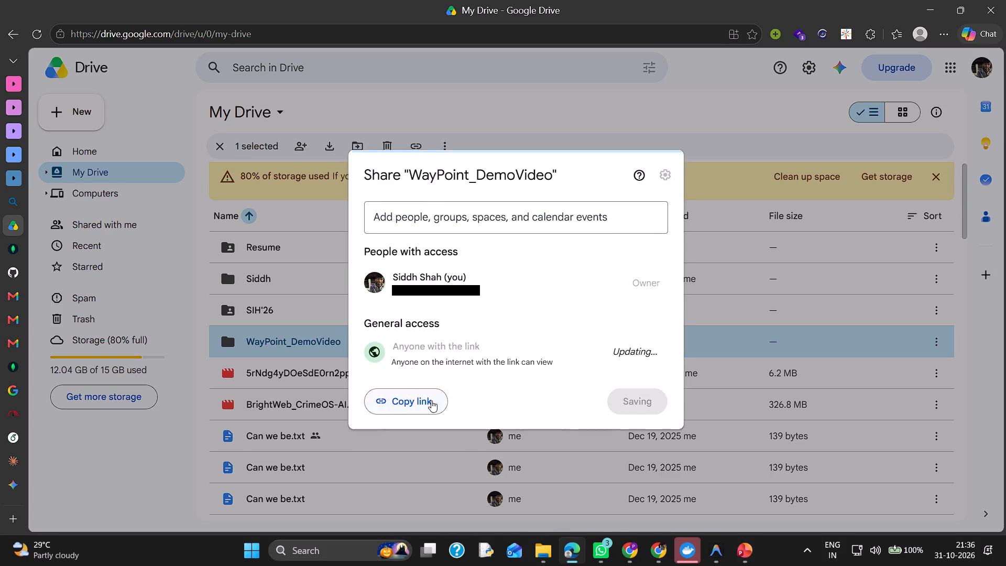
{"action": "left_click", "coordinate": [392, 401]}
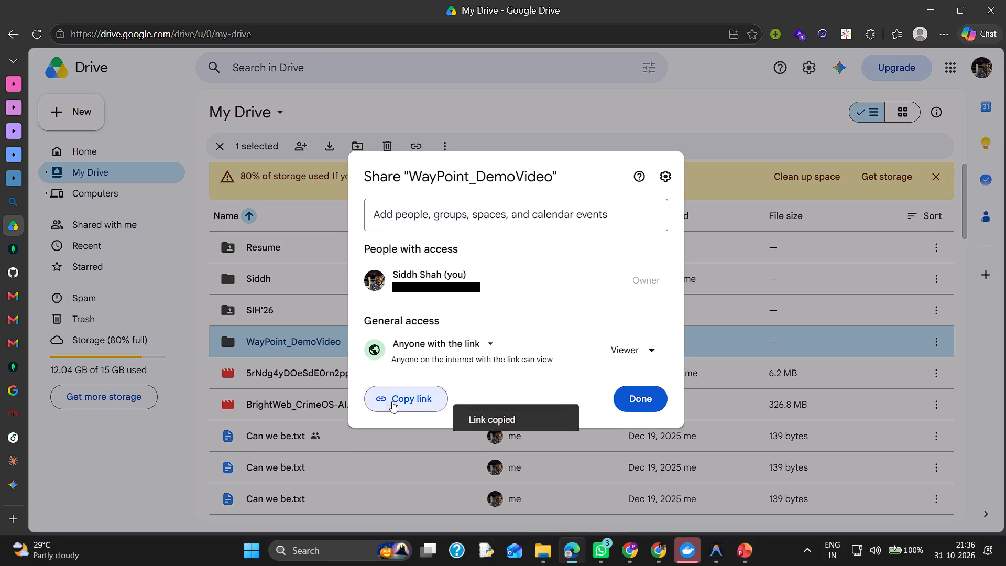
{"action": "left_click", "coordinate": [651, 401]}
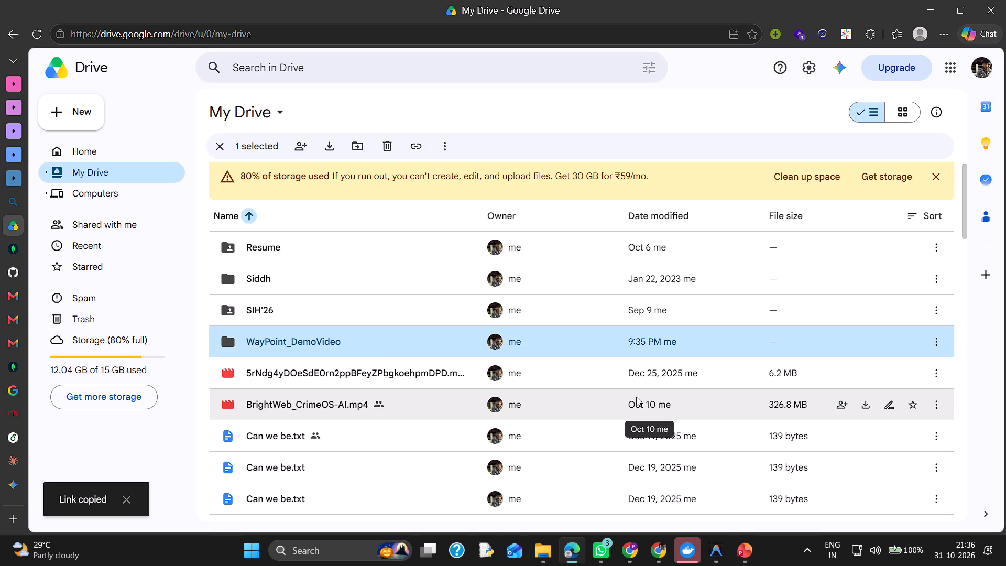
Open the WayPoint_DemoVideo folder.
{"action": "left_click", "coordinate": [317, 342]}
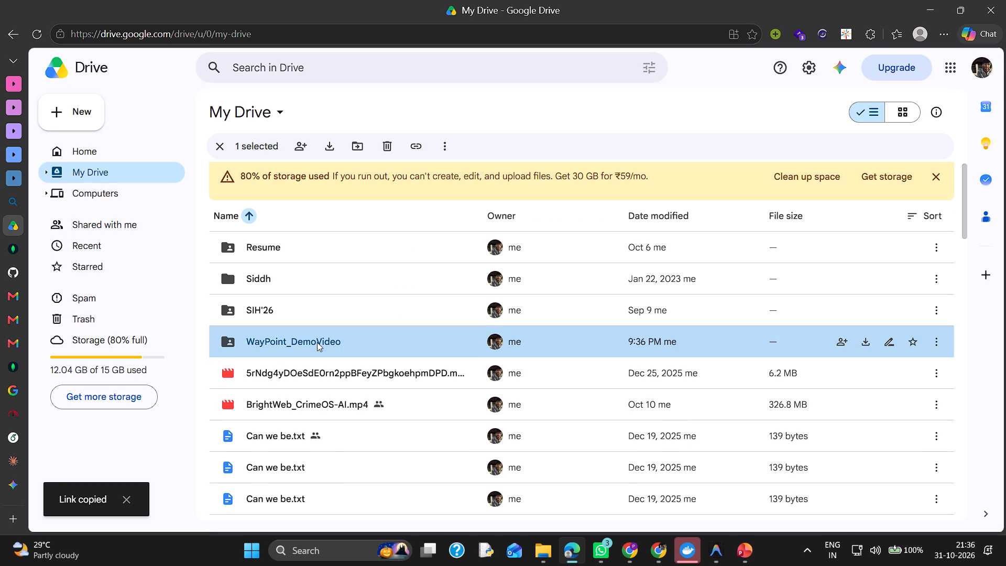
{"action": "double_click", "coordinate": [317, 342]}
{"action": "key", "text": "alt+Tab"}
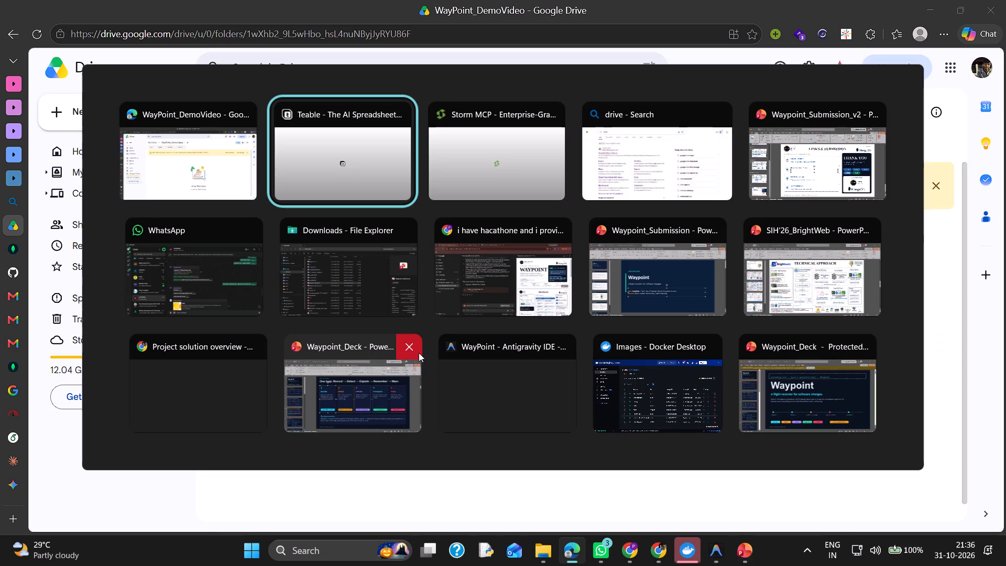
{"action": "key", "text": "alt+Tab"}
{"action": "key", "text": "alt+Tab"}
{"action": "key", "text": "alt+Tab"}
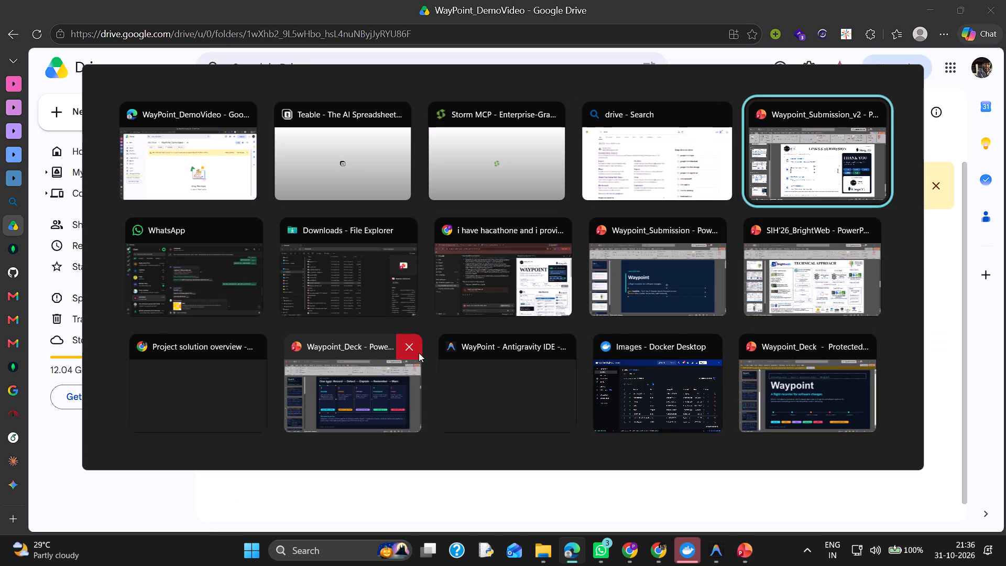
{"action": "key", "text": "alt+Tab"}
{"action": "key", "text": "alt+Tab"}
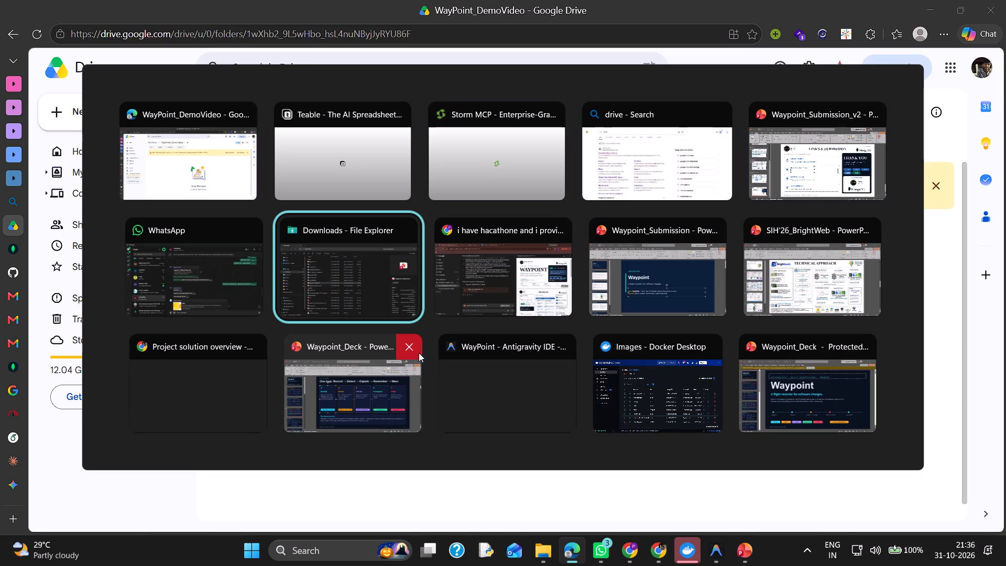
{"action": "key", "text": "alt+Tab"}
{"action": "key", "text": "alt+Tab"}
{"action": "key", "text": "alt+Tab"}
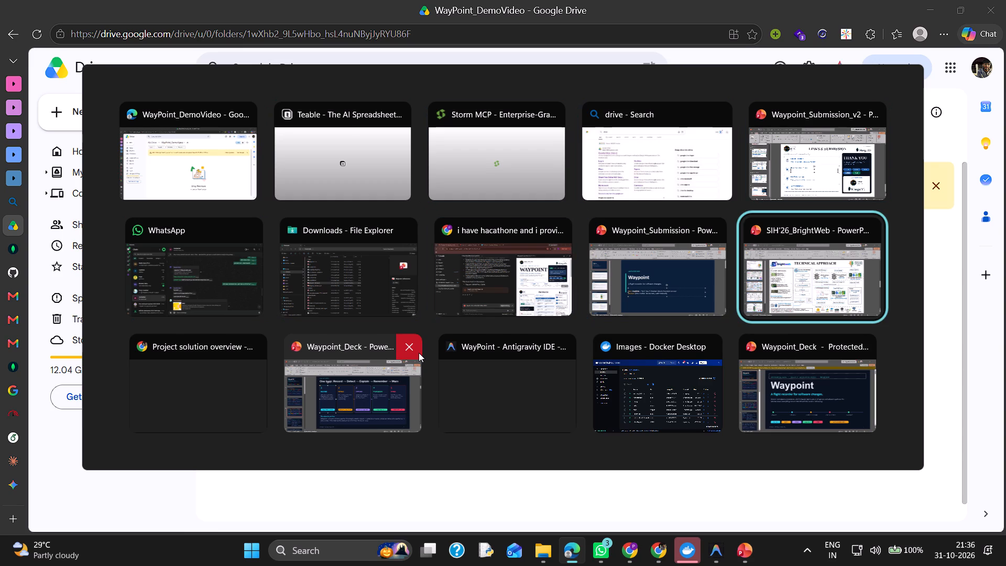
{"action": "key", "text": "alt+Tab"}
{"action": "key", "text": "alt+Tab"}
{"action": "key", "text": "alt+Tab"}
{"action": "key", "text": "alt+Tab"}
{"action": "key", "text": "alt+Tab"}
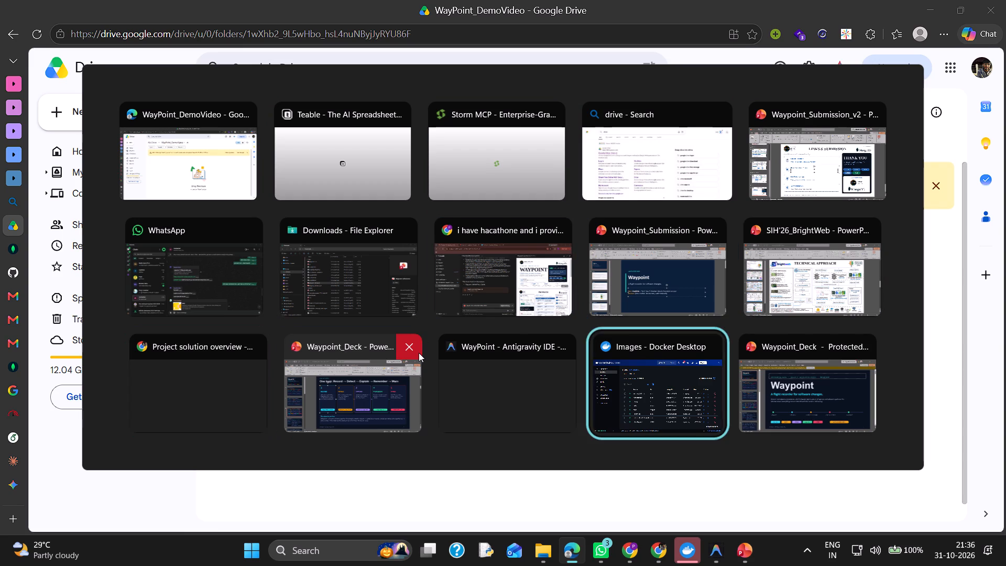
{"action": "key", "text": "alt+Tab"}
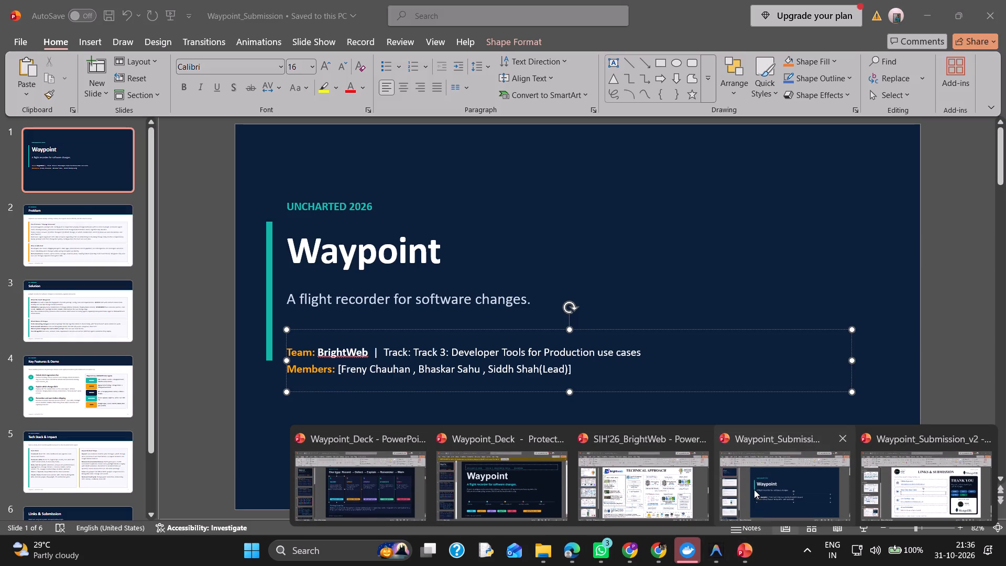
Close the SIH'26_BrightWeb, Waypoint_Submission and both Waypoint_Deck presentation windows, keeping Waypoint_Submission_v2 open.
{"action": "left_click", "coordinate": [646, 493]}
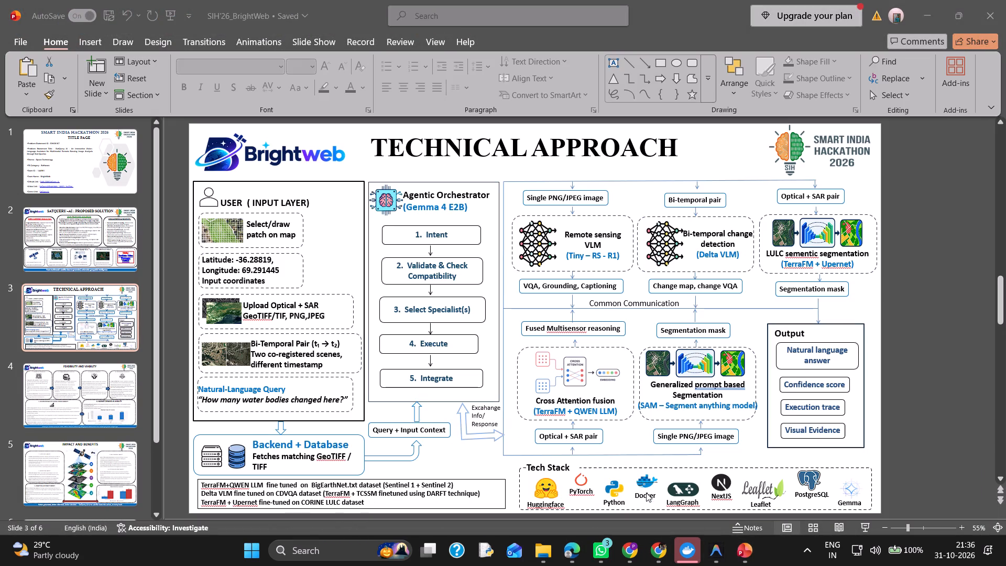
{"action": "left_click", "coordinate": [1003, 1]}
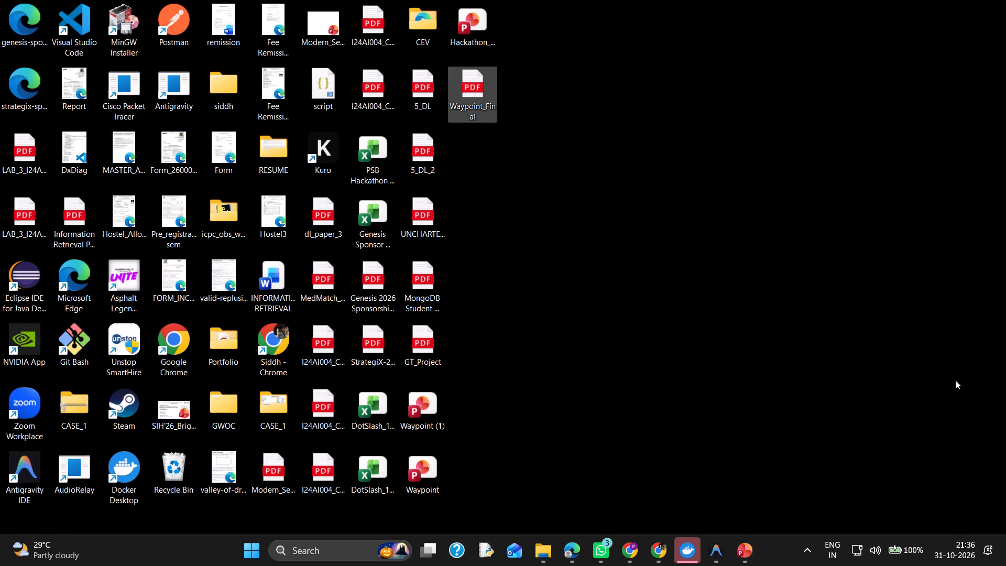
{"action": "left_click", "coordinate": [750, 556]}
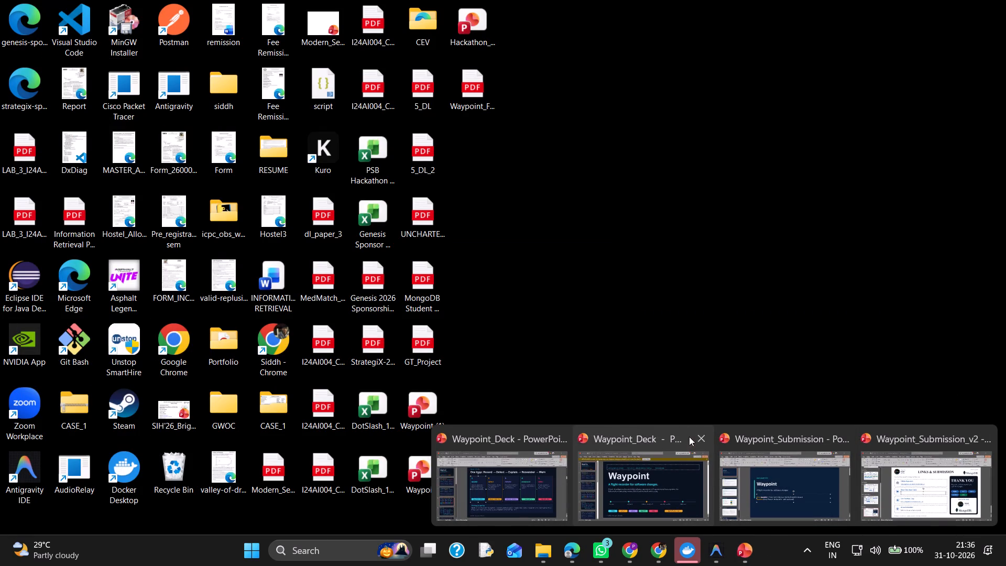
{"action": "left_click", "coordinate": [697, 439]}
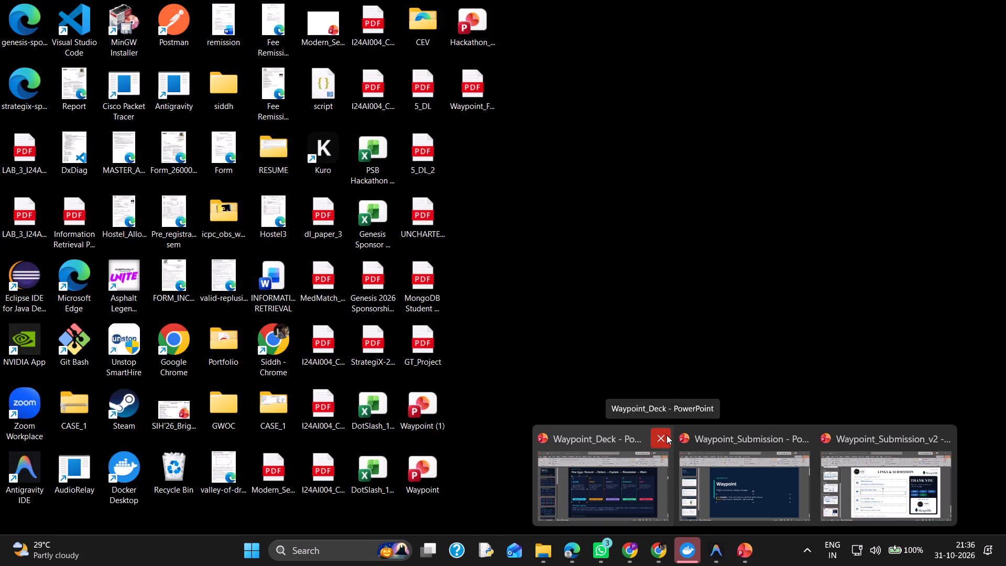
{"action": "left_click", "coordinate": [666, 435]}
{"action": "left_click", "coordinate": [736, 441]}
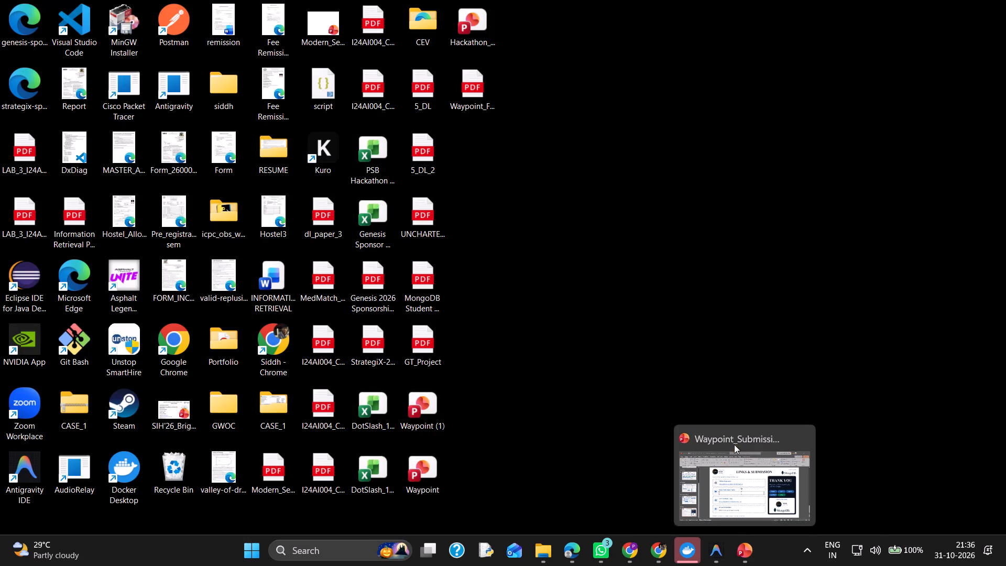
In Waypoint_Submission_v2, paste the Drive folder link under Demo Video (max 7 min), cut it again and enter DemoVideo in its place.
{"action": "left_click", "coordinate": [713, 482]}
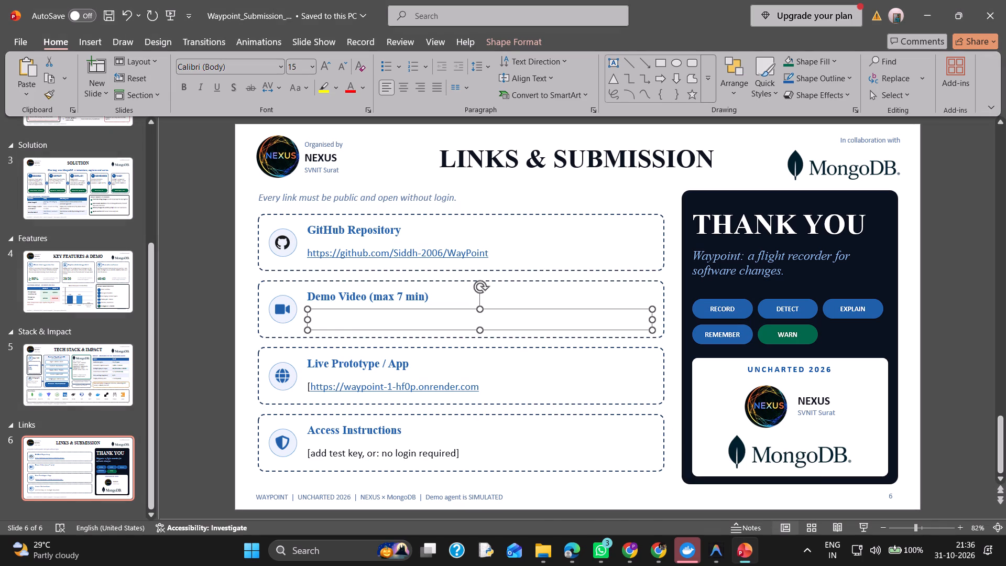
{"action": "key", "text": "ctrl+v"}
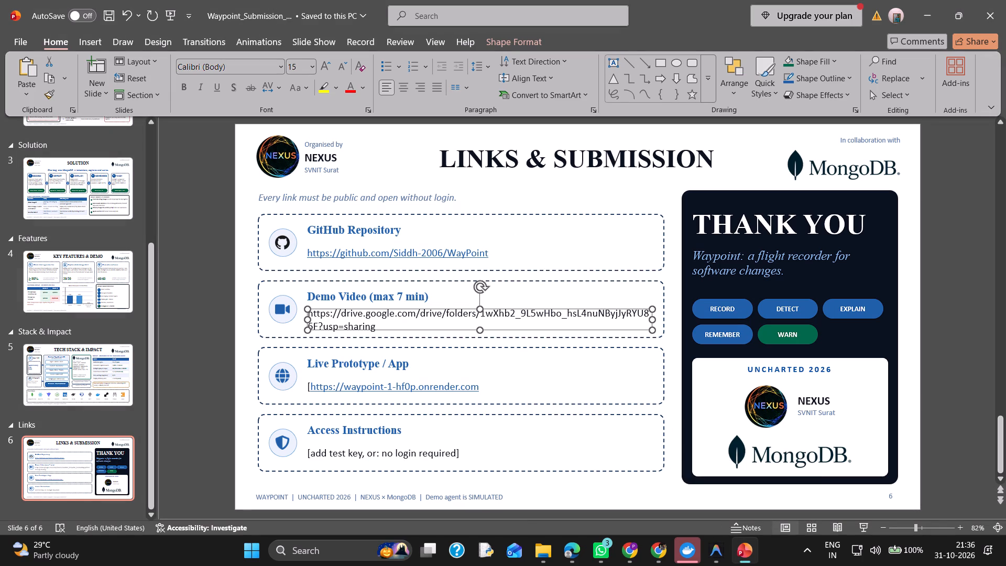
{"action": "left_click_drag", "start_coordinate": [379, 327], "coordinate": [300, 315]}
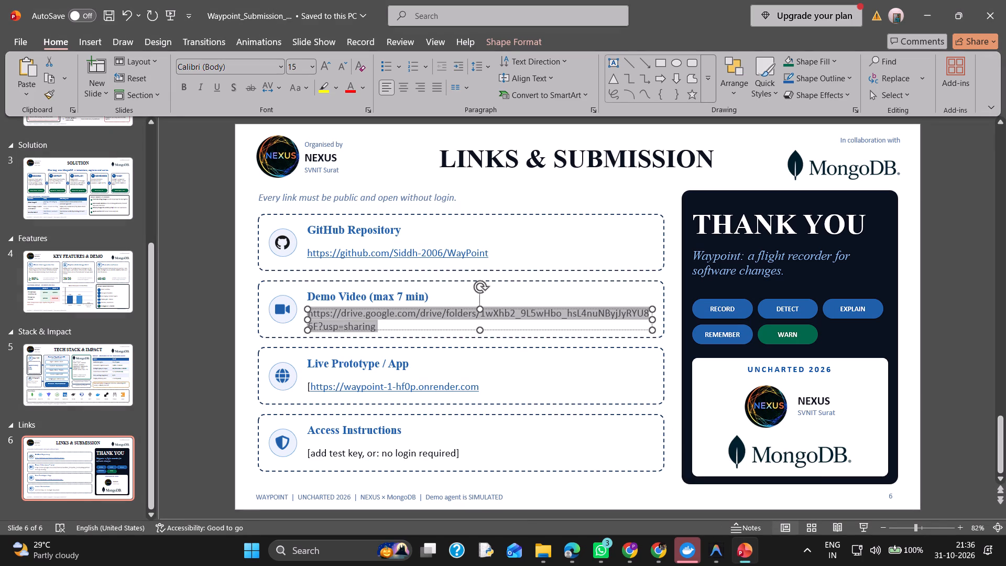
{"action": "key", "text": "ctrl+x"}
{"action": "type", "text": "Demo"}
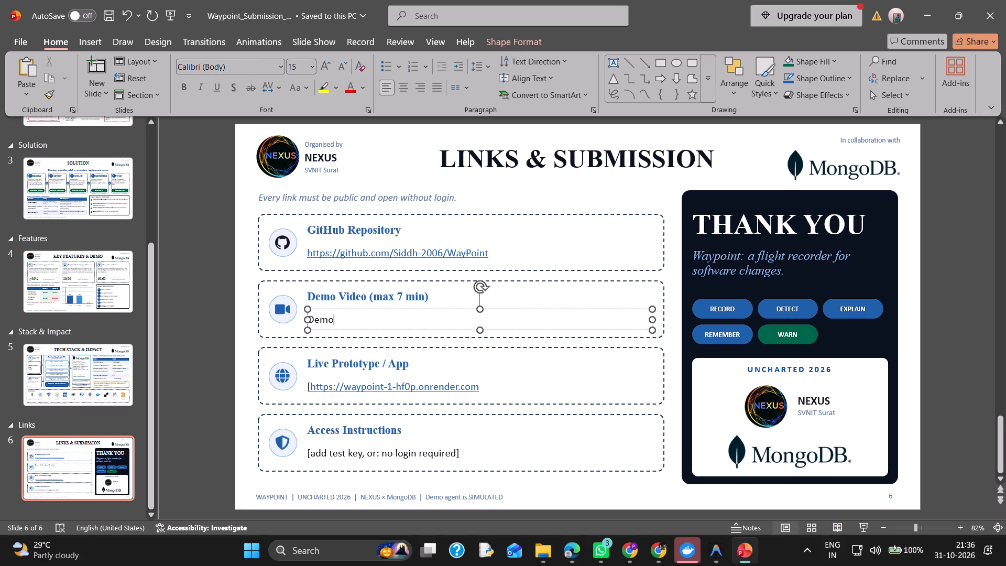
{"action": "type", "text": "Video"}
Add a hyperlink to the DemoVideo text box using the copied Drive folder link as its address.
{"action": "key", "text": "ctrl+a"}
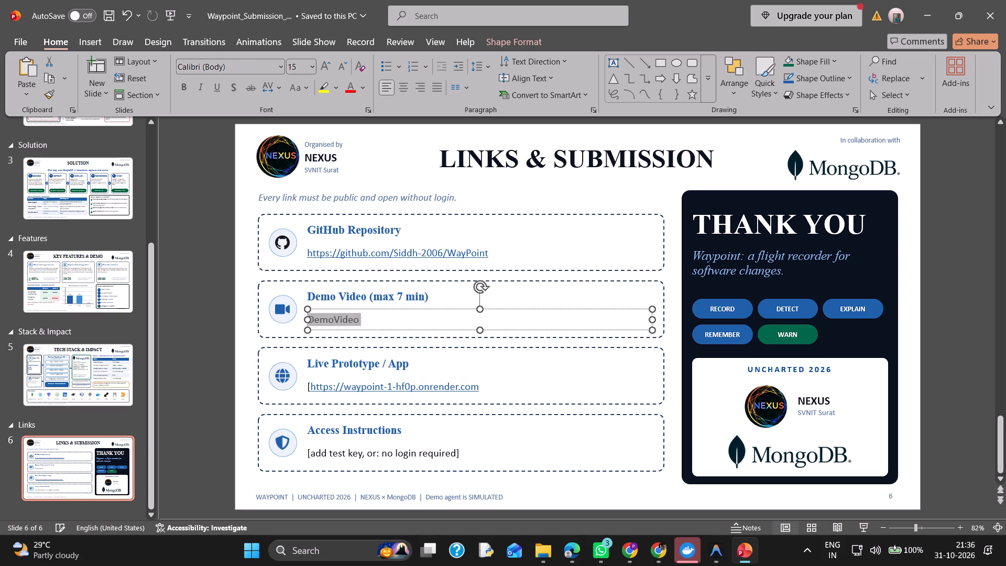
{"action": "right_click", "coordinate": [396, 315]}
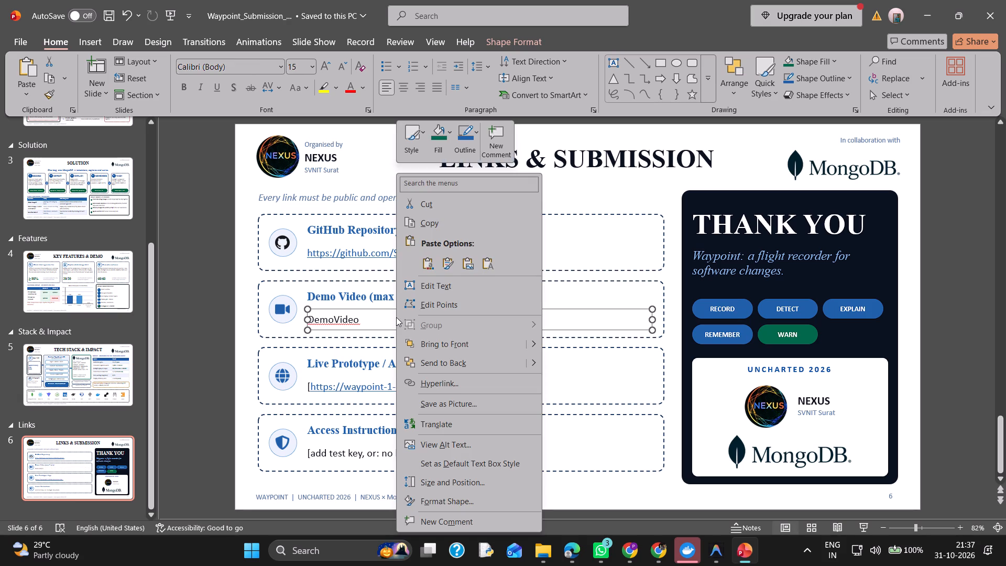
{"action": "left_click", "coordinate": [443, 377]}
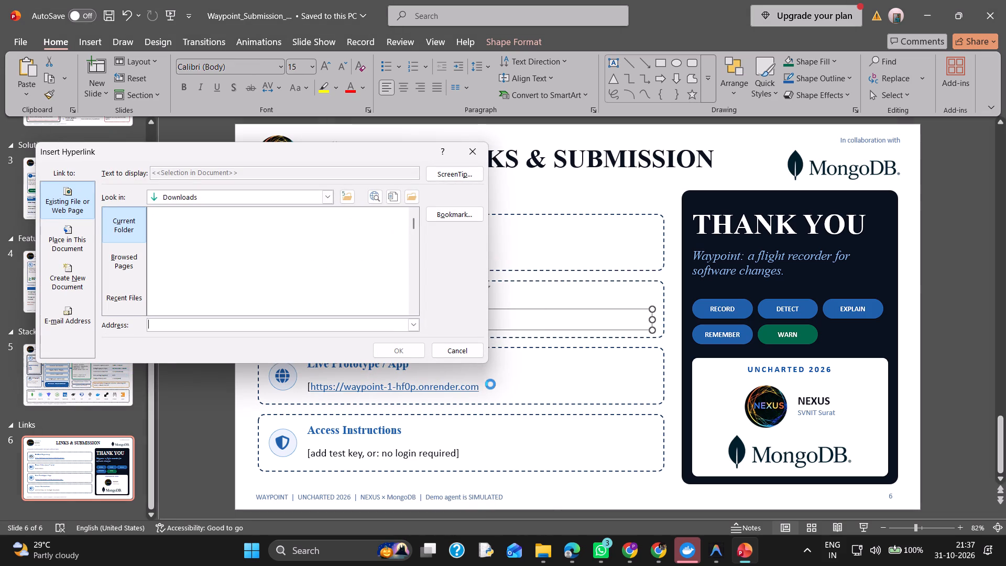
{"action": "left_click", "coordinate": [137, 264]}
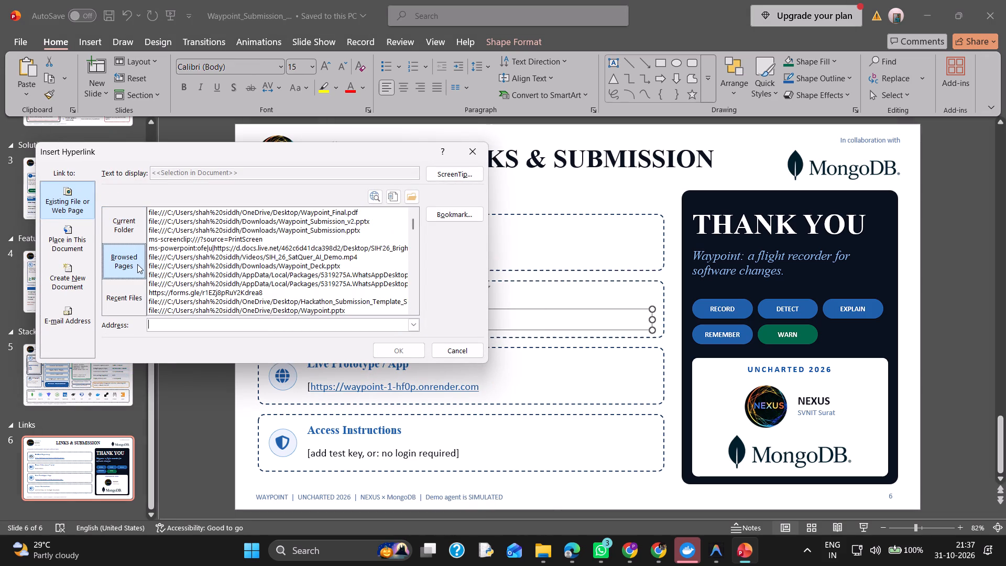
{"action": "left_click", "coordinate": [234, 323]}
{"action": "key", "text": "ctrl+v"}
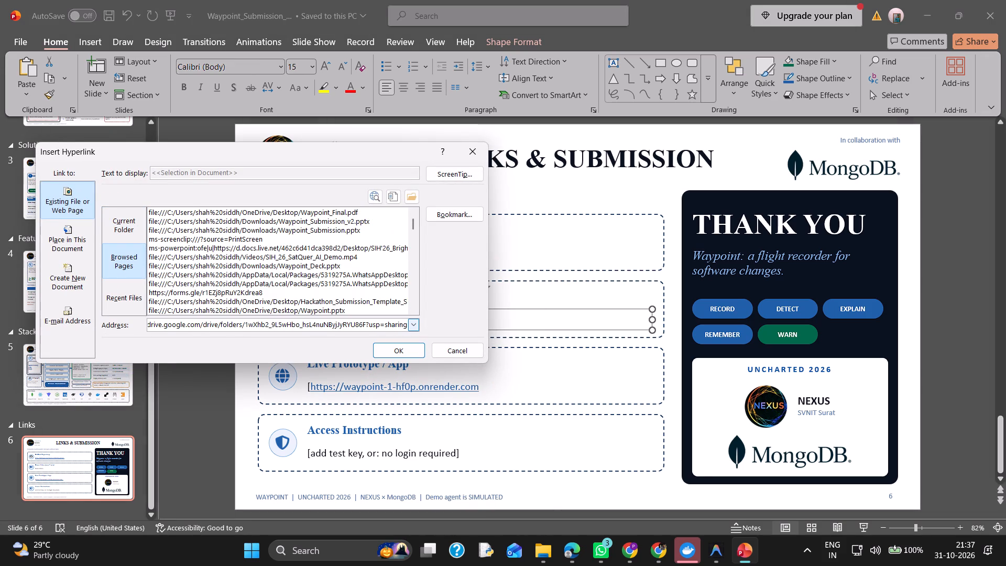
{"action": "left_click", "coordinate": [406, 352]}
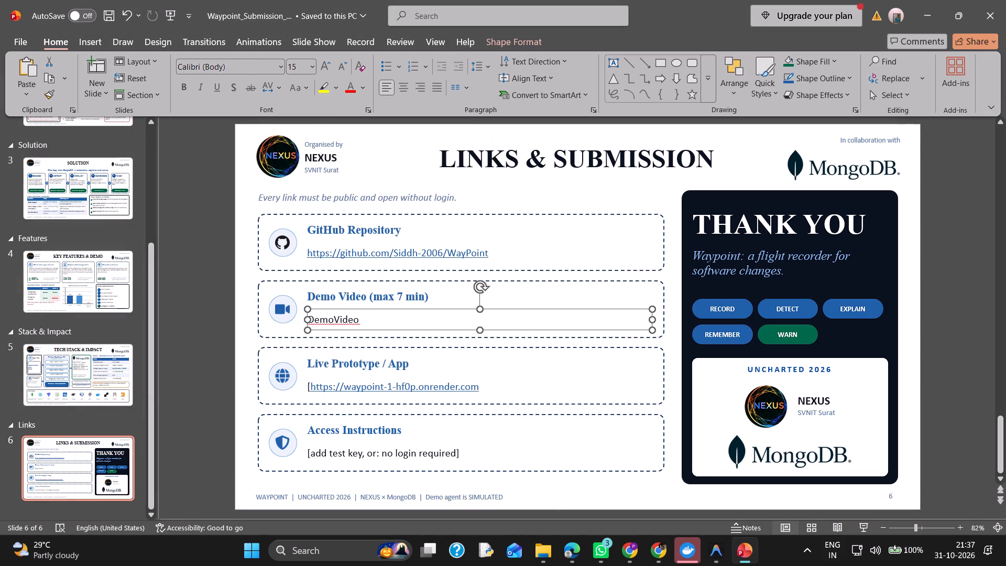
Correct the DemoVideo text to the suggested spelling Demo Video.
{"action": "left_click_drag", "start_coordinate": [358, 319], "coordinate": [355, 319]}
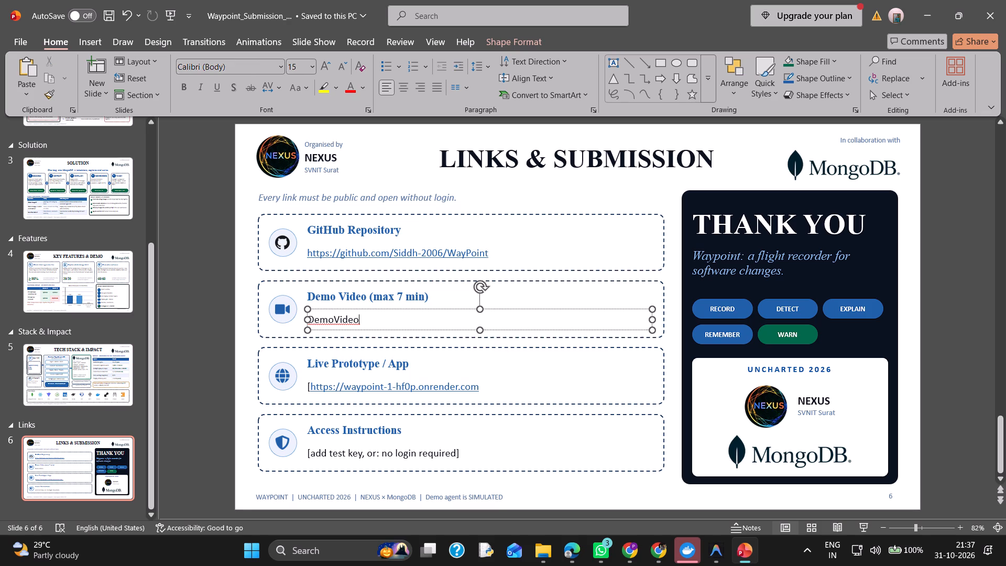
{"action": "left_click_drag", "start_coordinate": [355, 319], "coordinate": [314, 319]}
{"action": "right_click", "coordinate": [314, 319]}
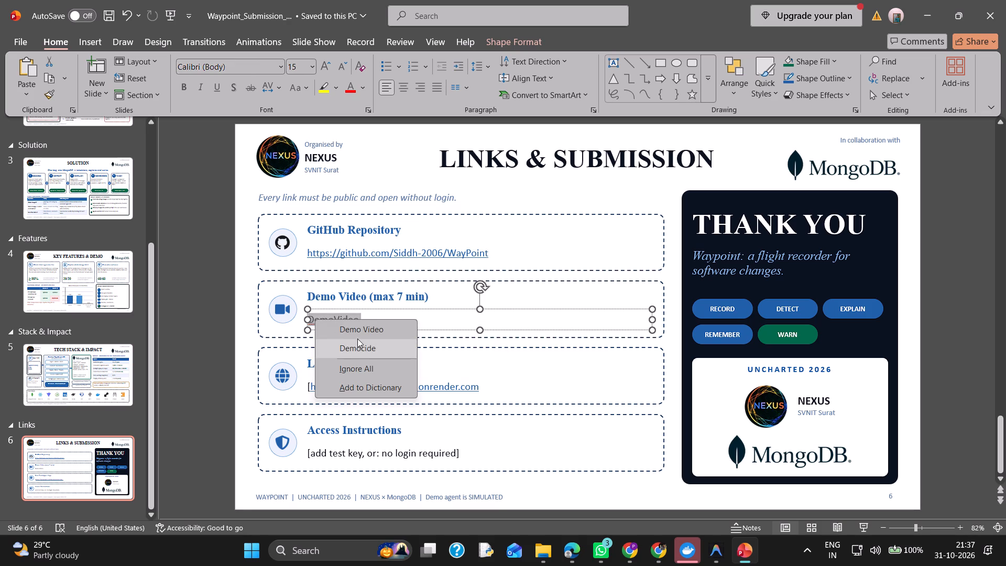
{"action": "left_click", "coordinate": [359, 336]}
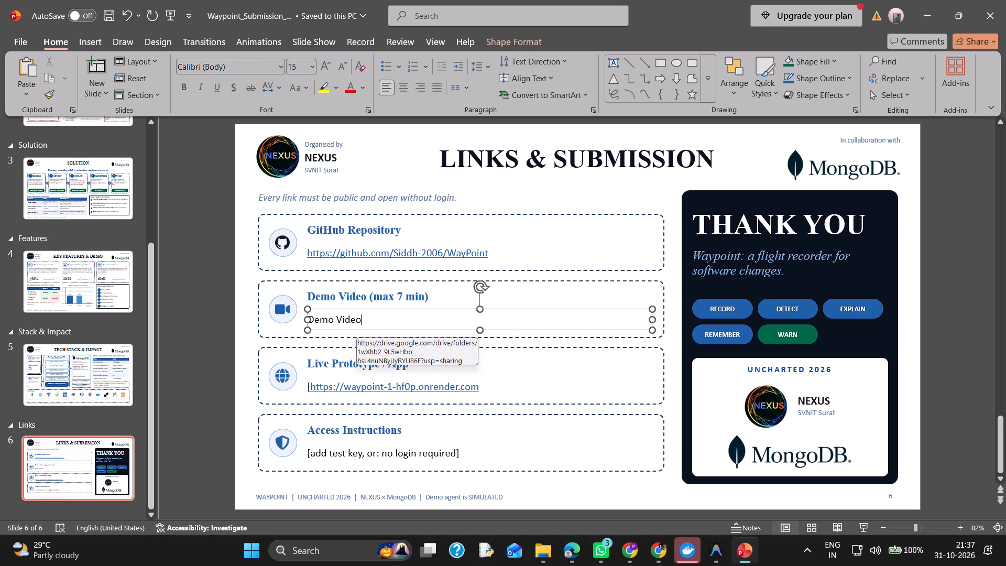
Hyperlink the words Demo Video to the copied Drive folder link and deselect the text box.
{"action": "left_click_drag", "start_coordinate": [360, 320], "coordinate": [297, 318]}
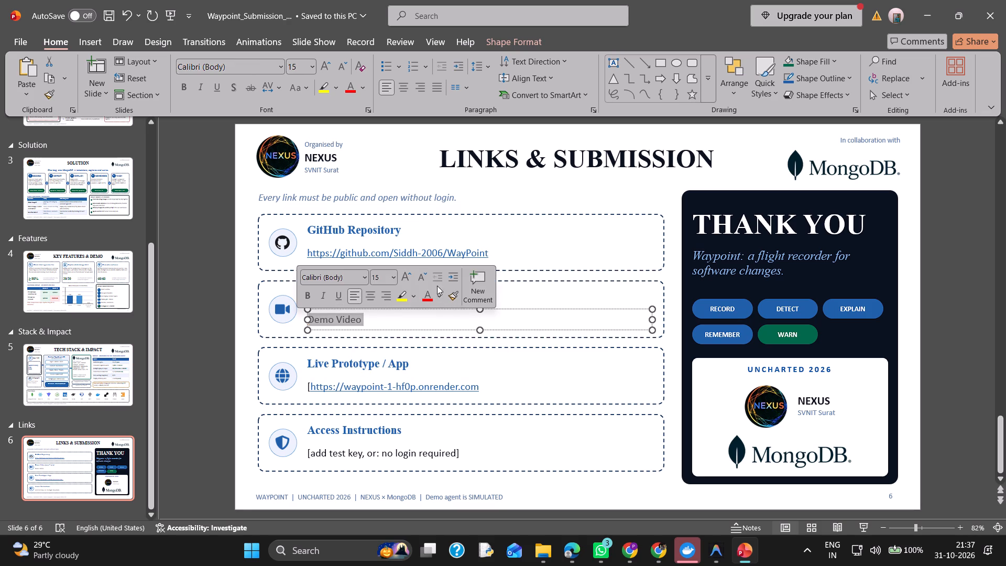
{"action": "right_click", "coordinate": [337, 317]}
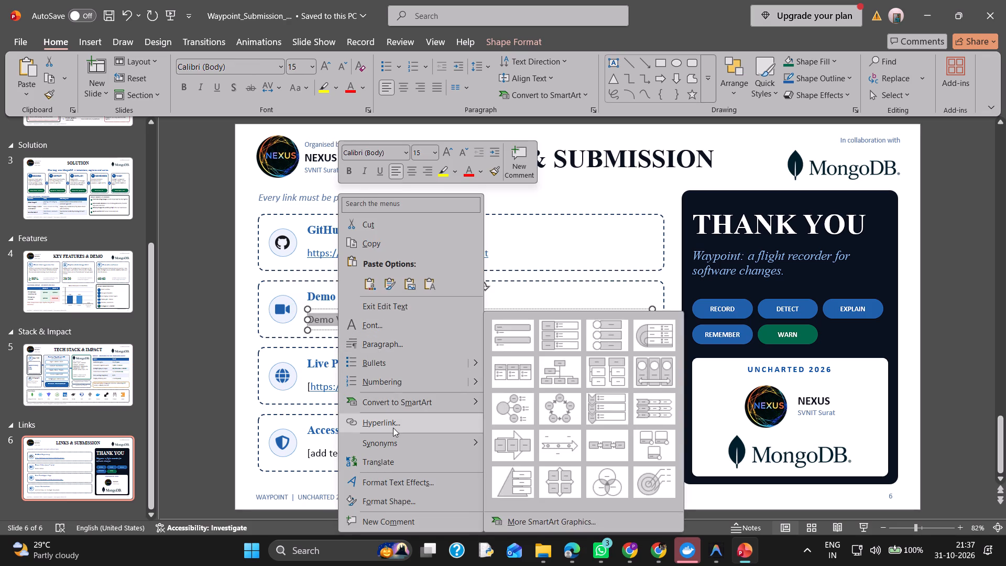
{"action": "left_click", "coordinate": [394, 421]}
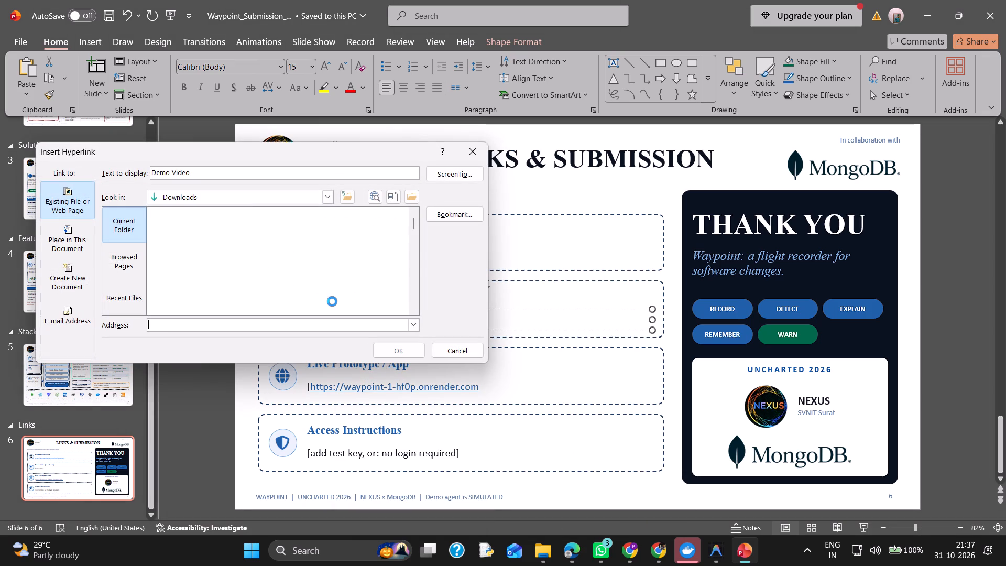
{"action": "left_click", "coordinate": [123, 271]}
{"action": "left_click", "coordinate": [123, 271]}
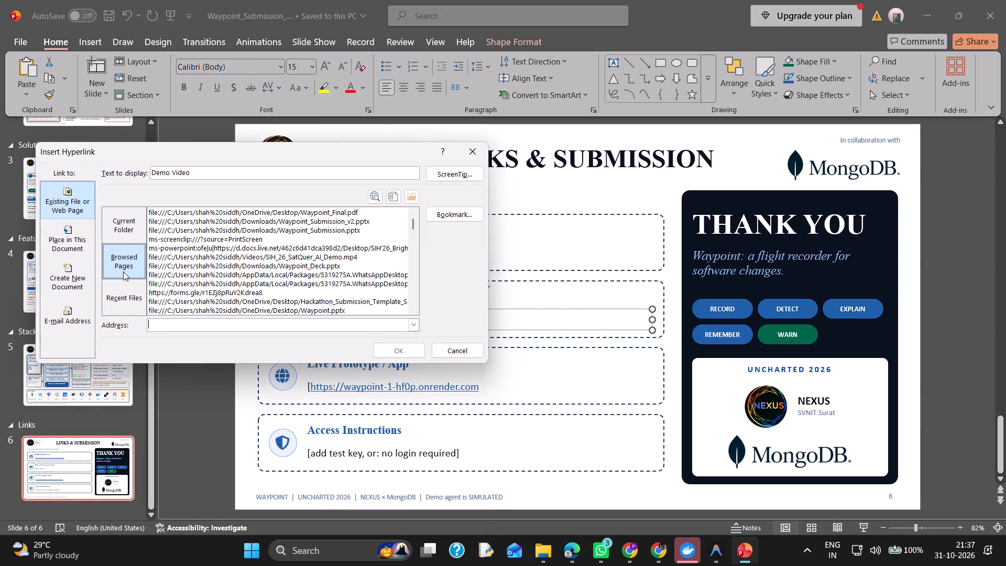
{"action": "key", "text": "ctrl+v"}
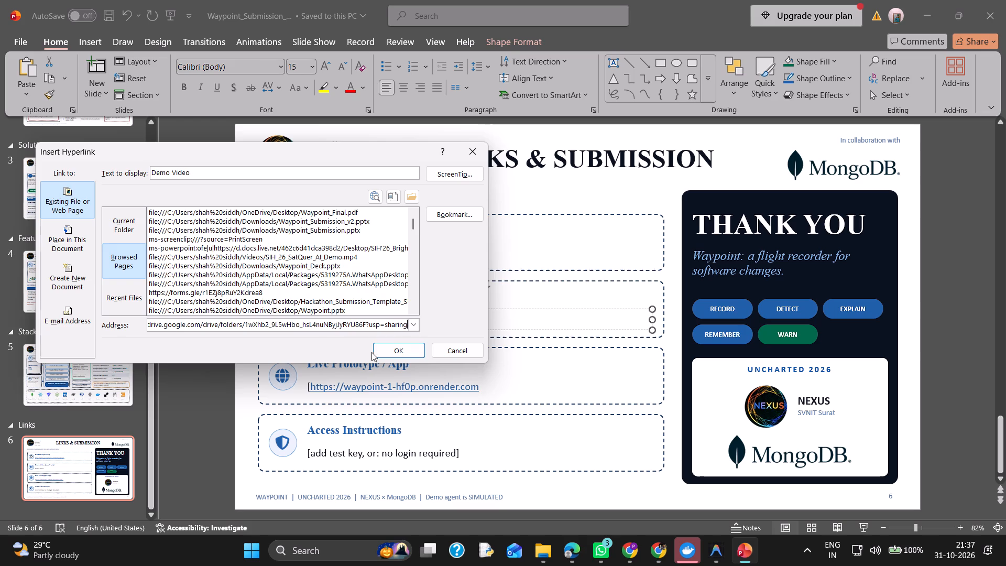
{"action": "left_click", "coordinate": [386, 350]}
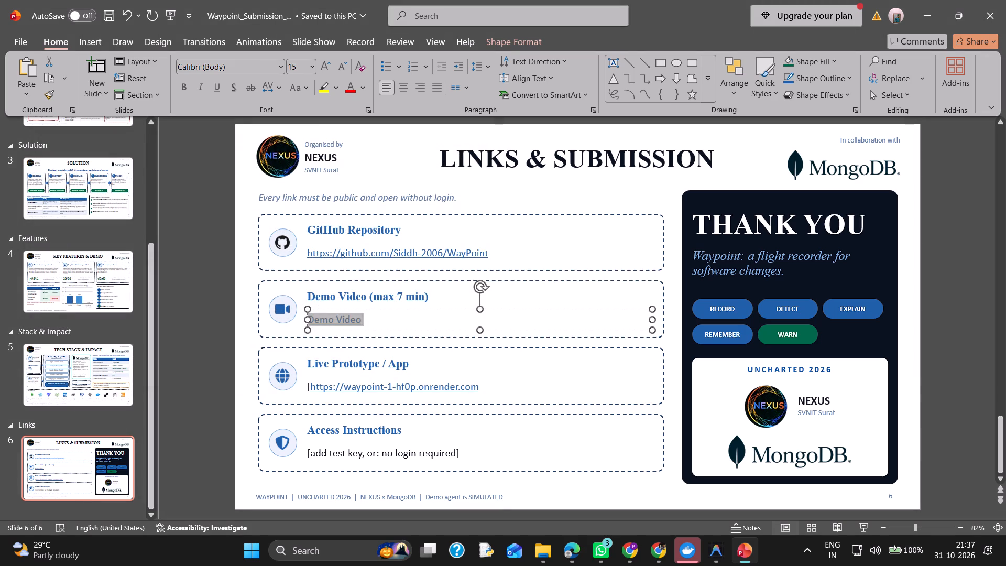
{"action": "left_click", "coordinate": [199, 276]}
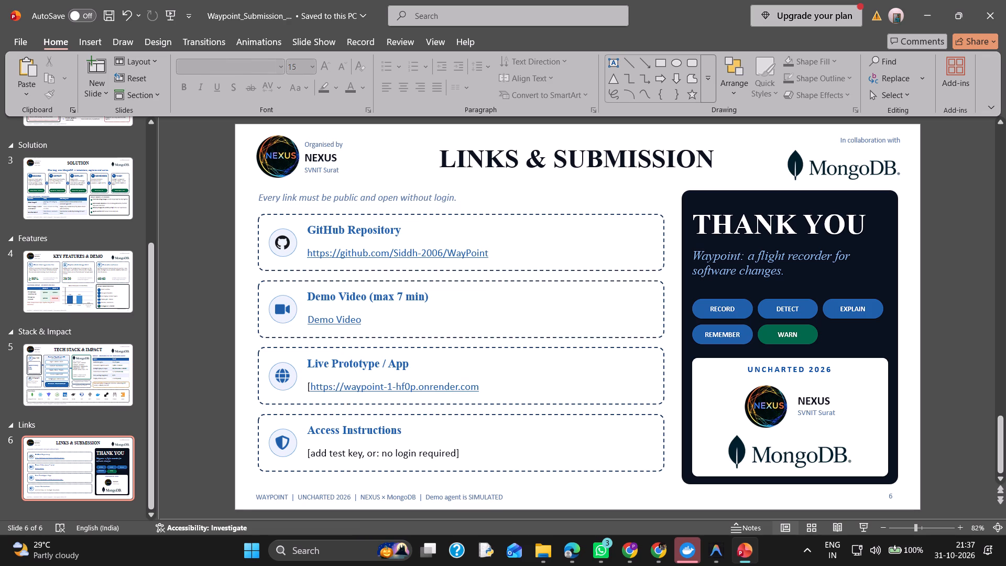
Replace the placeholder text under Access Instructions with OverView and correct it to the suggested spelling Overview.
{"action": "left_click_drag", "start_coordinate": [456, 451], "coordinate": [315, 456]}
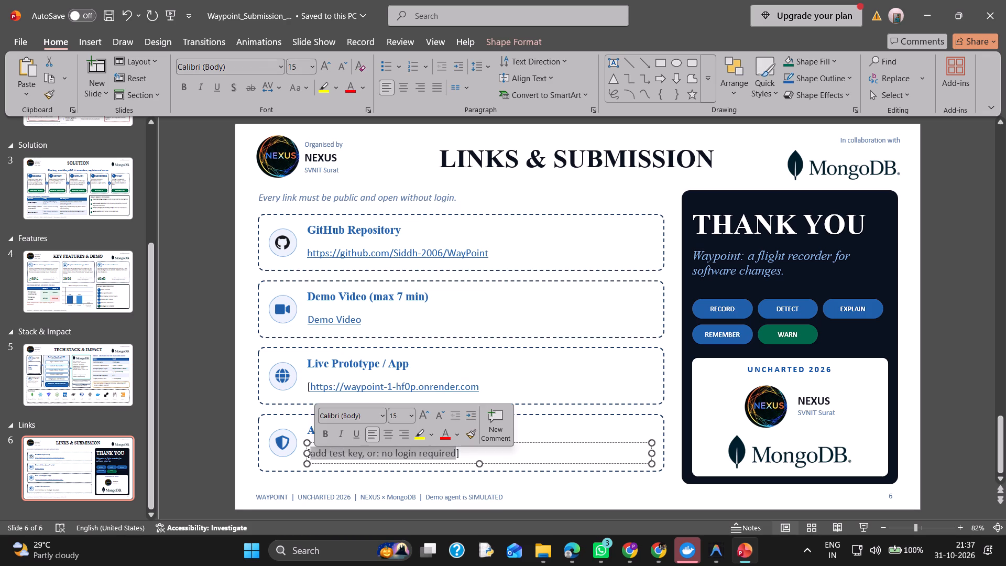
{"action": "left_click", "coordinate": [550, 453]}
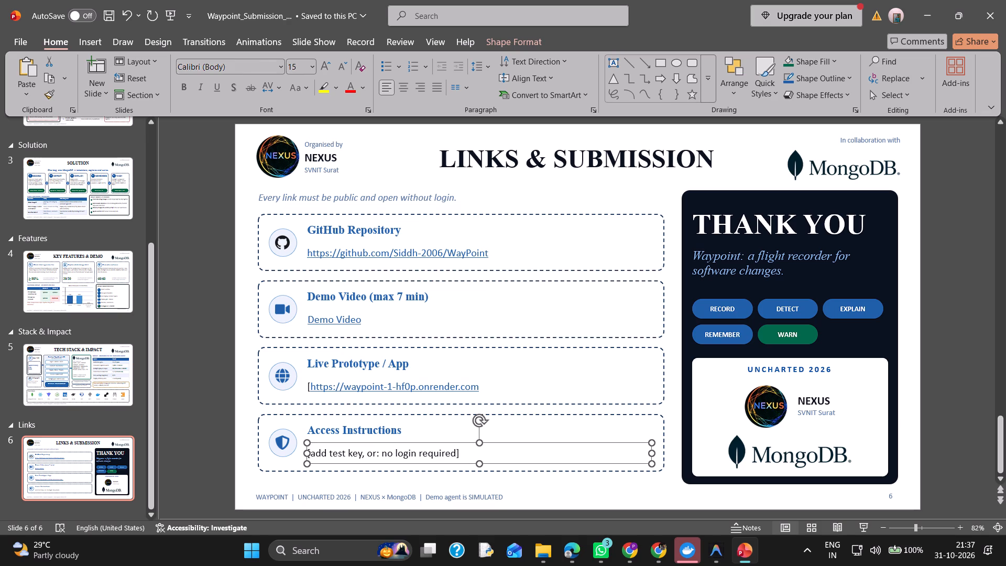
{"action": "left_click_drag", "start_coordinate": [458, 450], "coordinate": [309, 443]}
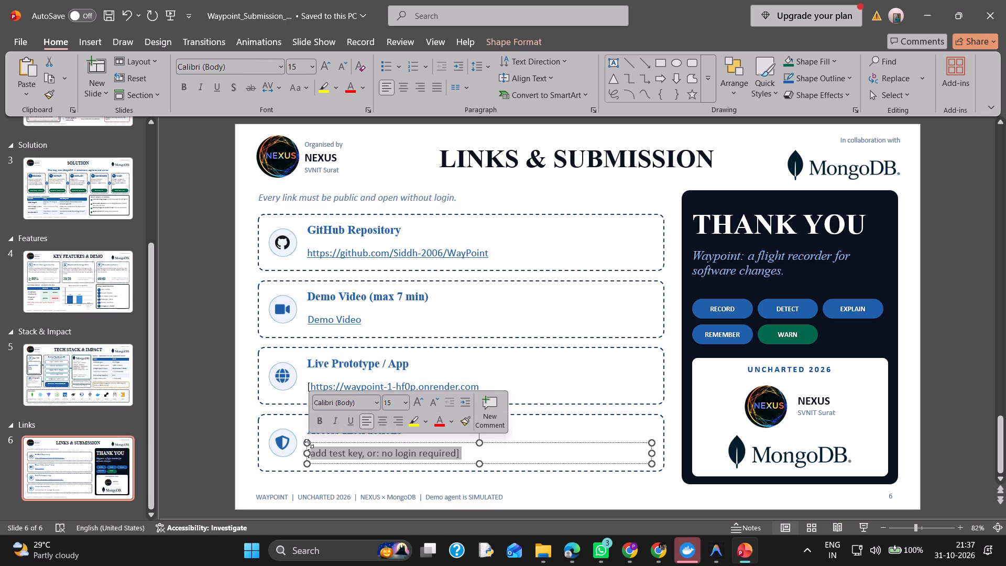
{"action": "key", "text": "BackSpace"}
{"action": "key", "text": "BackSpace"}
{"action": "type", "text": "Over"}
{"action": "type", "text": "View"}
{"action": "key", "text": "ctrl+a"}
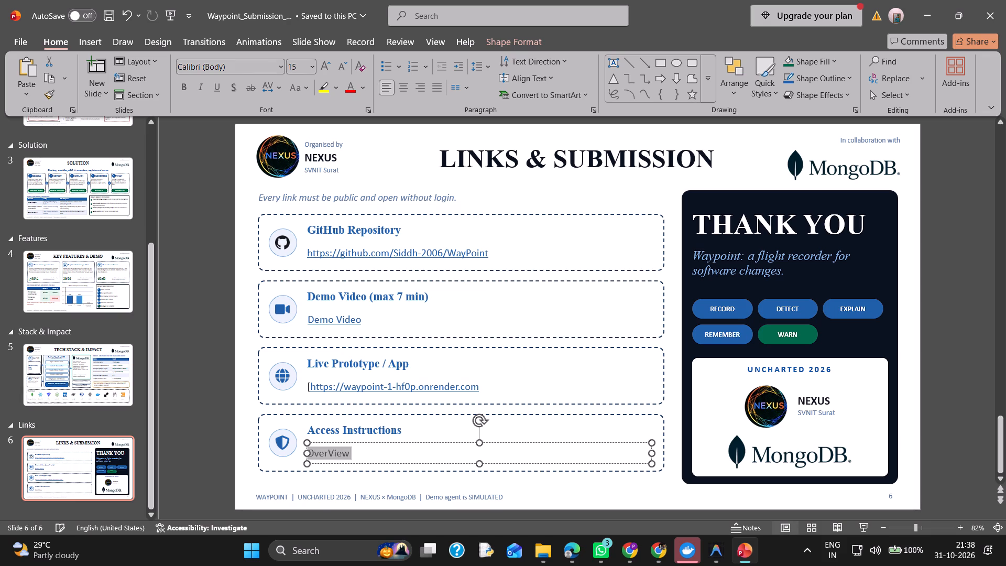
{"action": "right_click", "coordinate": [327, 455]}
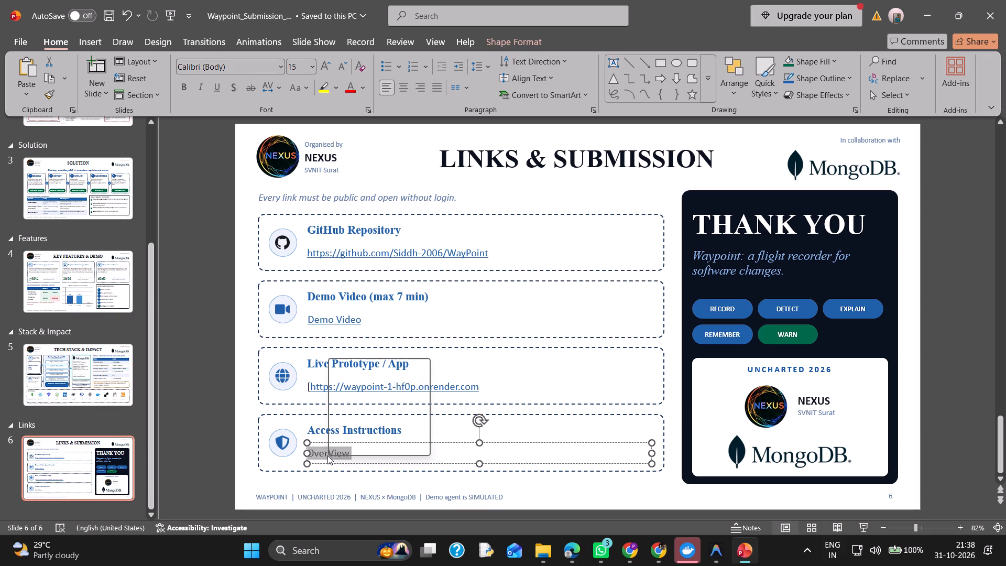
{"action": "left_click", "coordinate": [357, 373]}
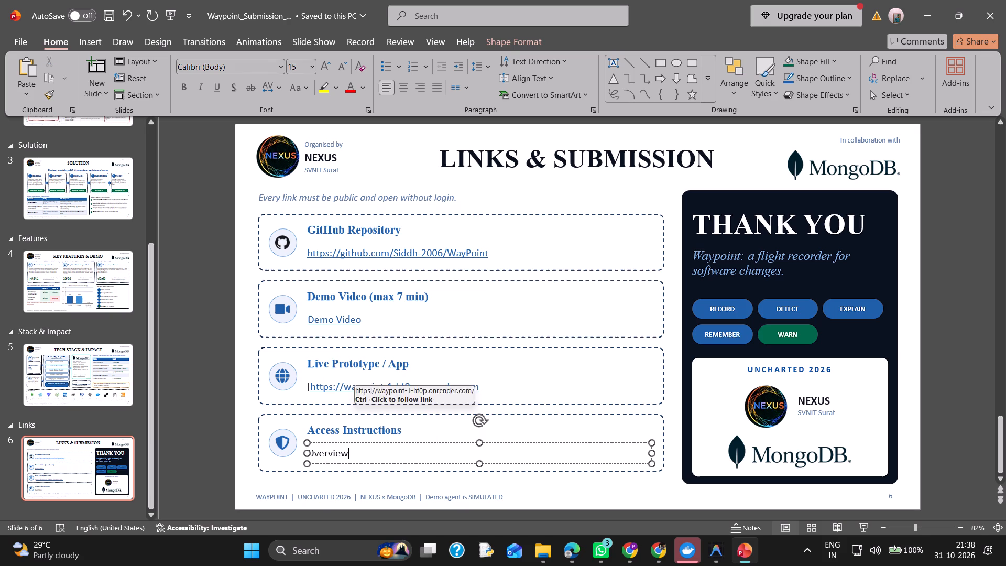
Start inserting a hyperlink on the Overview text under Access Instructions and go through the open windows to find its link address.
{"action": "right_click", "coordinate": [332, 455]}
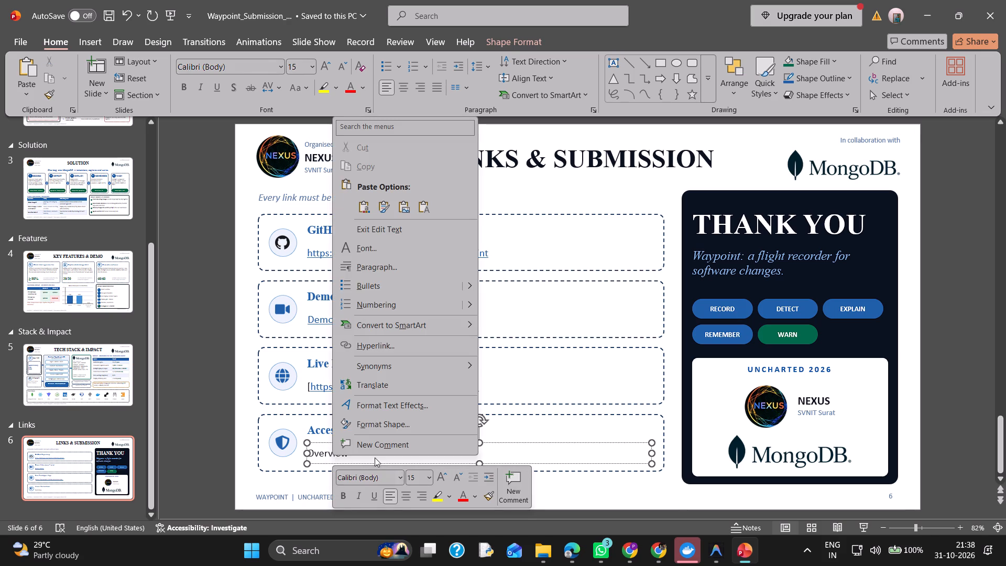
{"action": "left_click", "coordinate": [379, 344]}
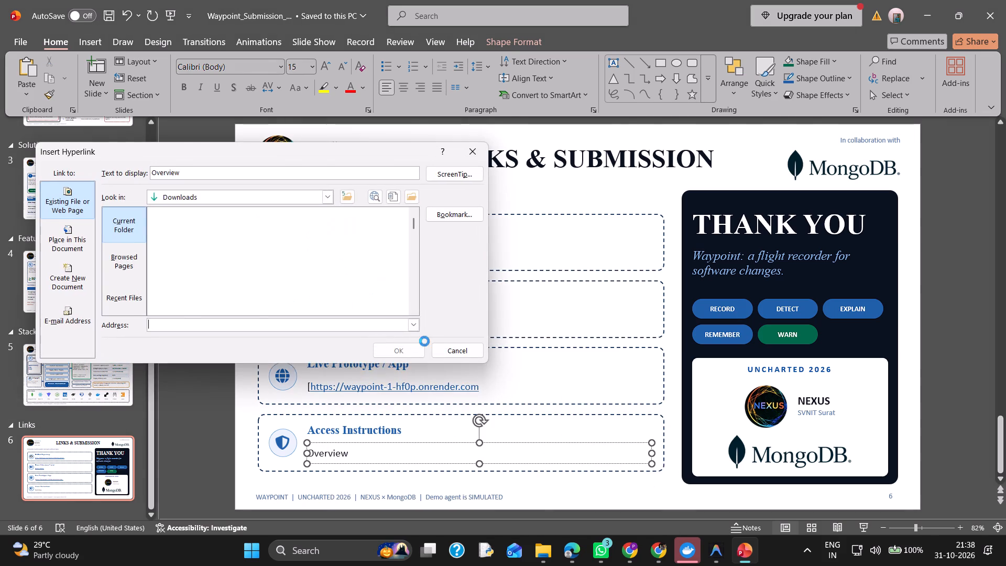
{"action": "key", "text": "alt+Tab"}
{"action": "key", "text": "alt+Tab"}
{"action": "key", "text": "alt+Tab"}
{"action": "key", "text": "alt+Tab"}
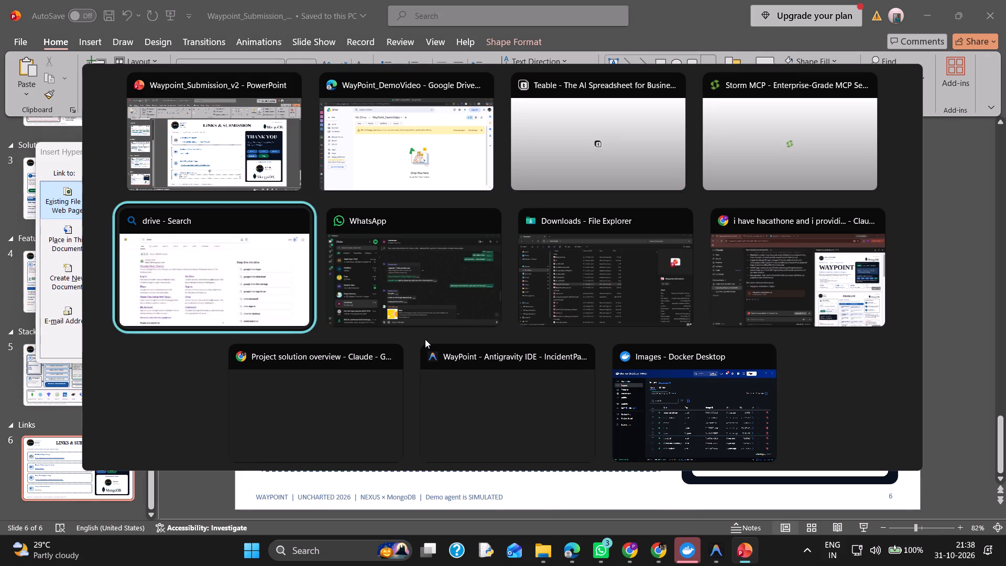
{"action": "key", "text": "alt+Tab"}
{"action": "key", "text": "alt+Tab"}
{"action": "key", "text": "alt+Tab"}
{"action": "key", "text": "alt+Tab"}
{"action": "key", "text": "alt+Tab"}
{"action": "key", "text": "alt+Tab"}
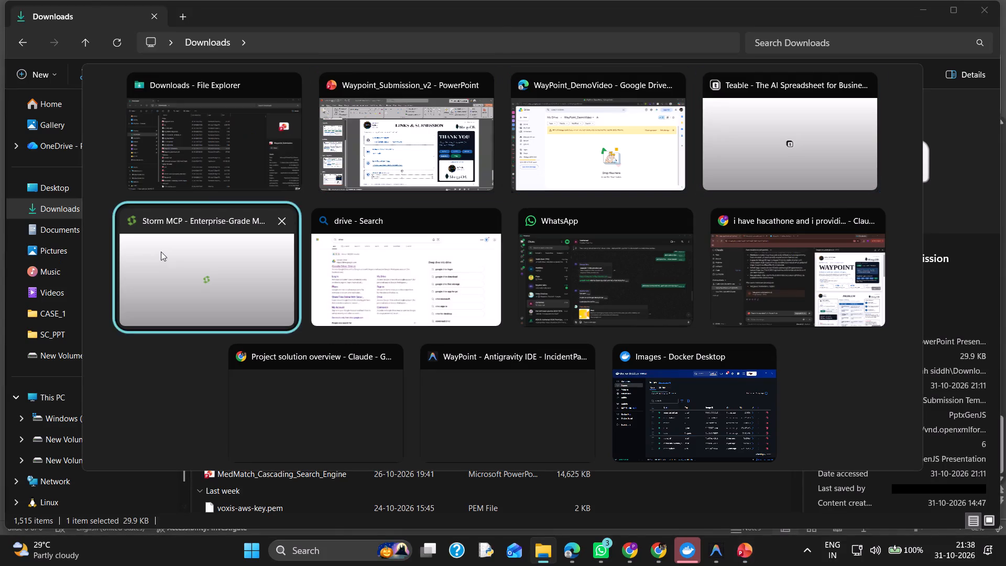
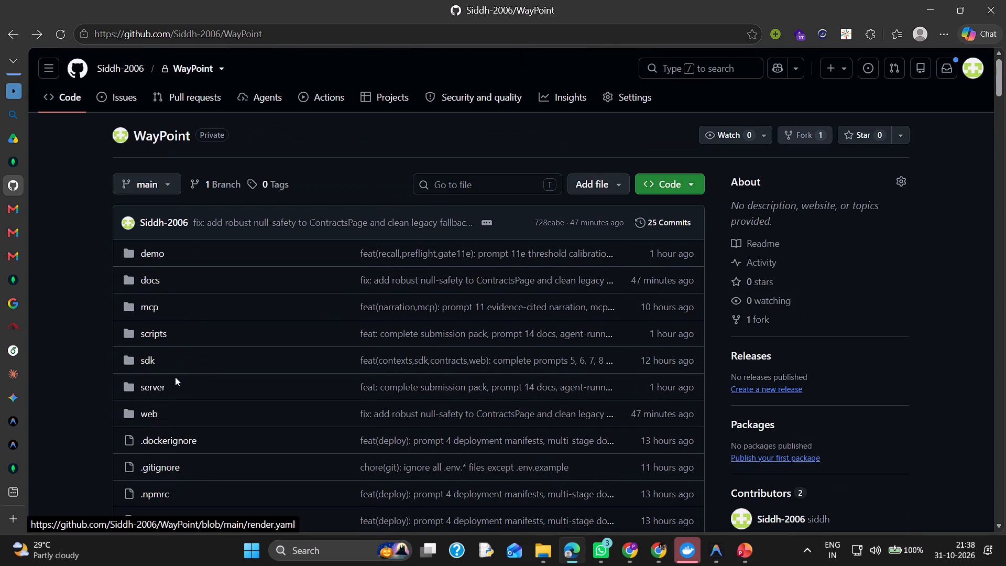
{"action": "scroll", "coordinate": [187, 268], "scroll_direction": "down", "scroll_amount": 6}
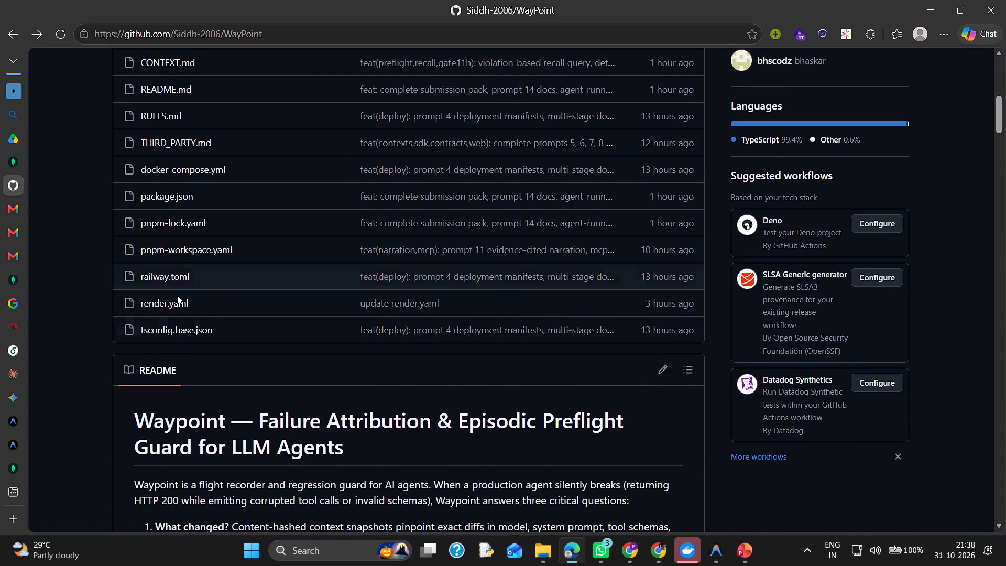
{"action": "left_click", "coordinate": [151, 366]}
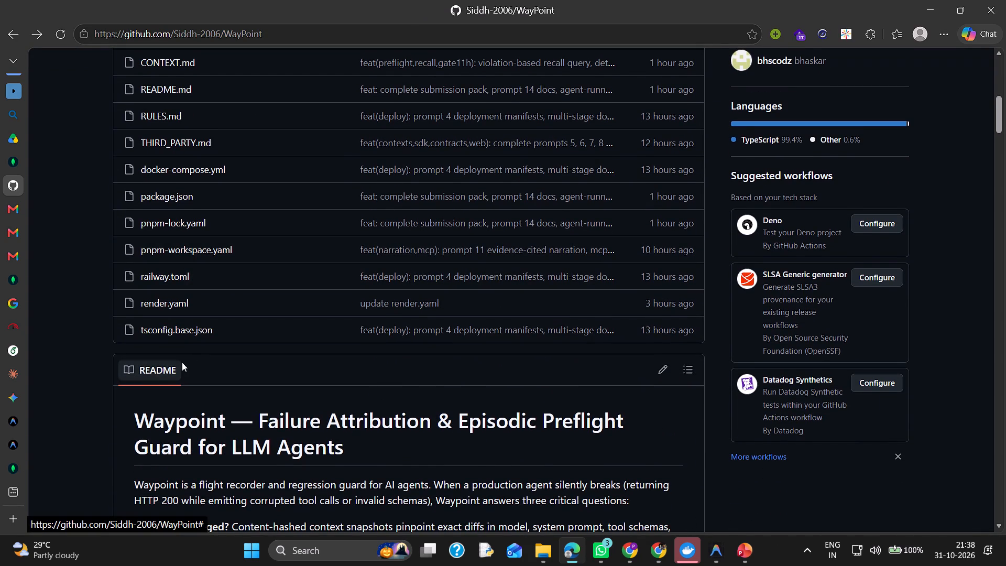
{"action": "scroll", "coordinate": [197, 305], "scroll_direction": "up", "scroll_amount": 2}
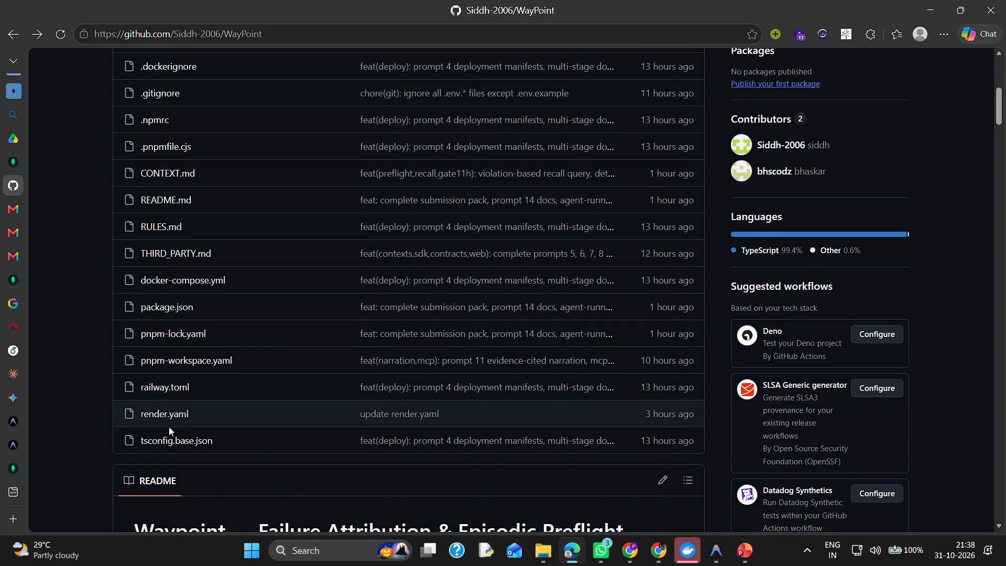
{"action": "scroll", "coordinate": [169, 427], "scroll_direction": "up", "scroll_amount": 3}
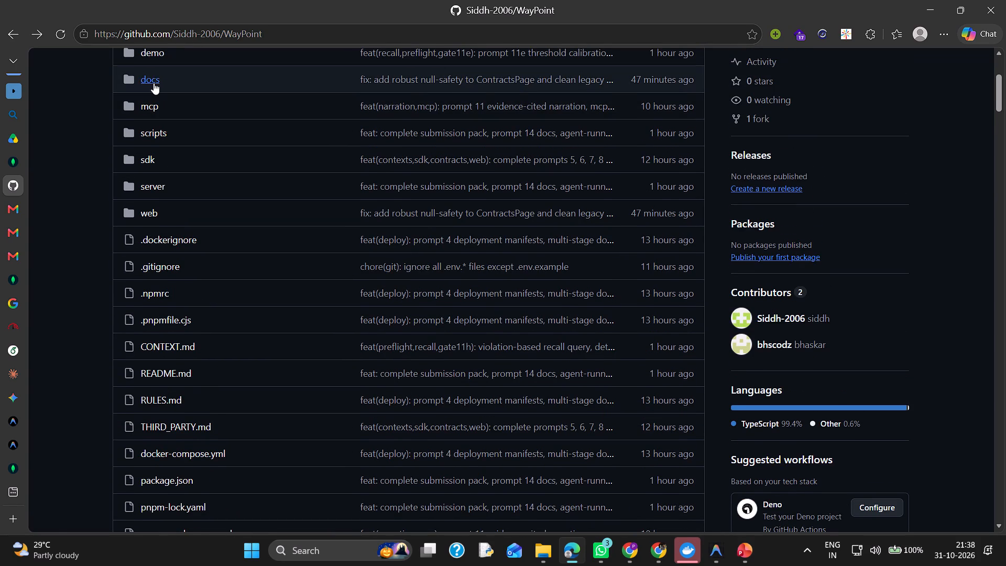
{"action": "scroll", "coordinate": [154, 83], "scroll_direction": "up", "scroll_amount": 1}
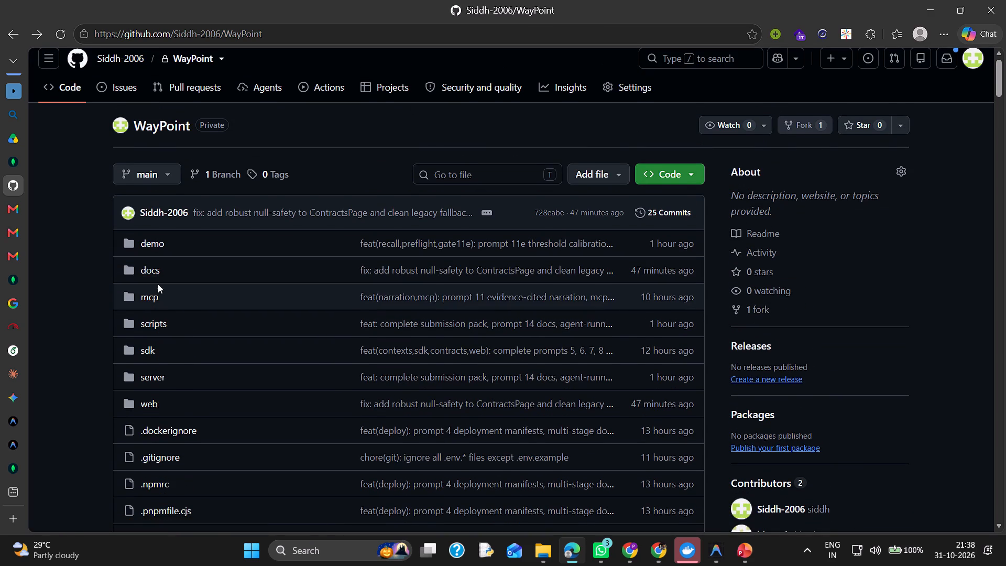
Examine the files in the repository's docs folder for a suitable overview document, and return to the repository's main page.
{"action": "left_click", "coordinate": [155, 274]}
{"action": "scroll", "coordinate": [155, 274], "scroll_direction": "down", "scroll_amount": 2}
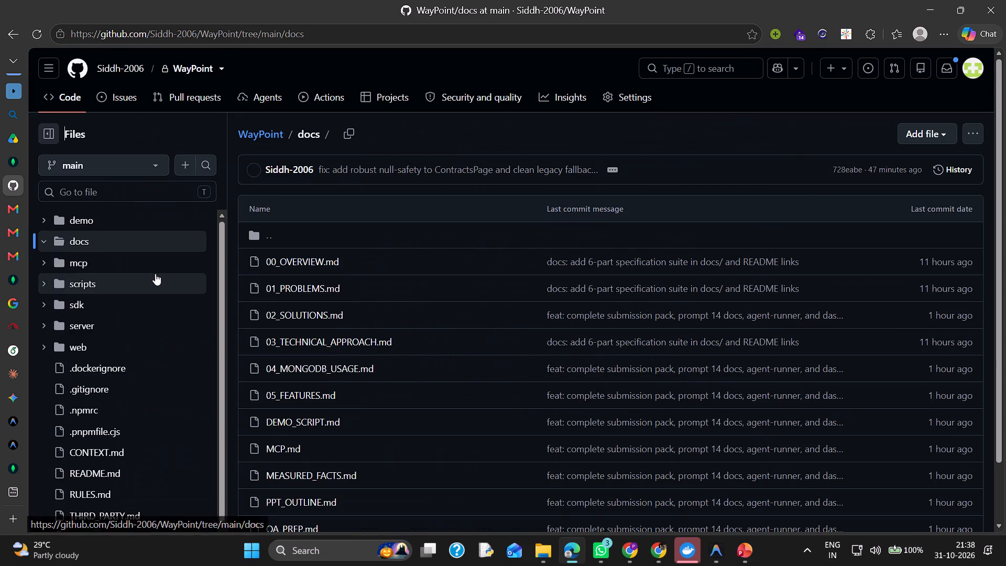
{"action": "scroll", "coordinate": [327, 321], "scroll_direction": "down", "scroll_amount": 1}
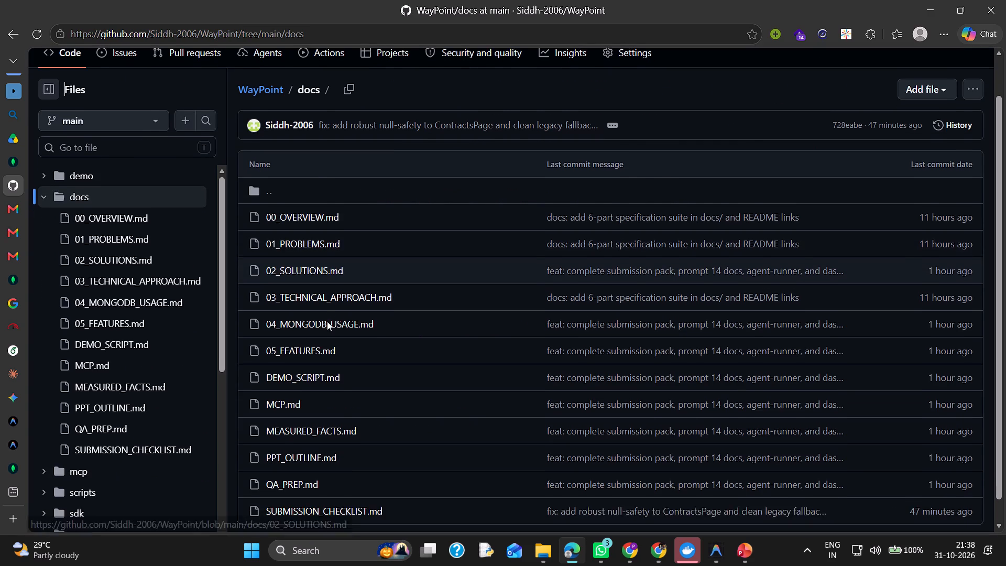
{"action": "scroll", "coordinate": [327, 321], "scroll_direction": "down", "scroll_amount": 2}
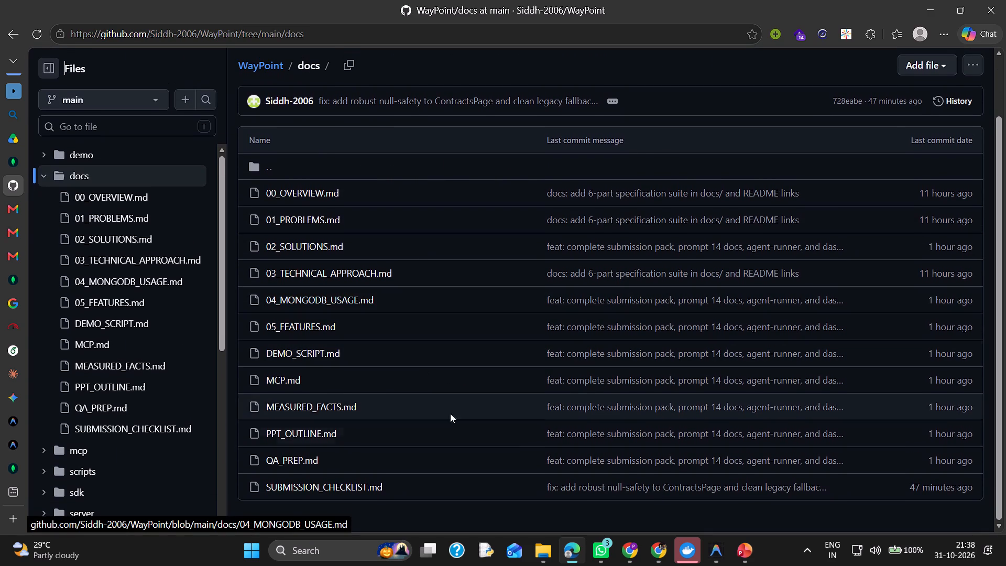
{"action": "scroll", "coordinate": [387, 438], "scroll_direction": "down", "scroll_amount": 1}
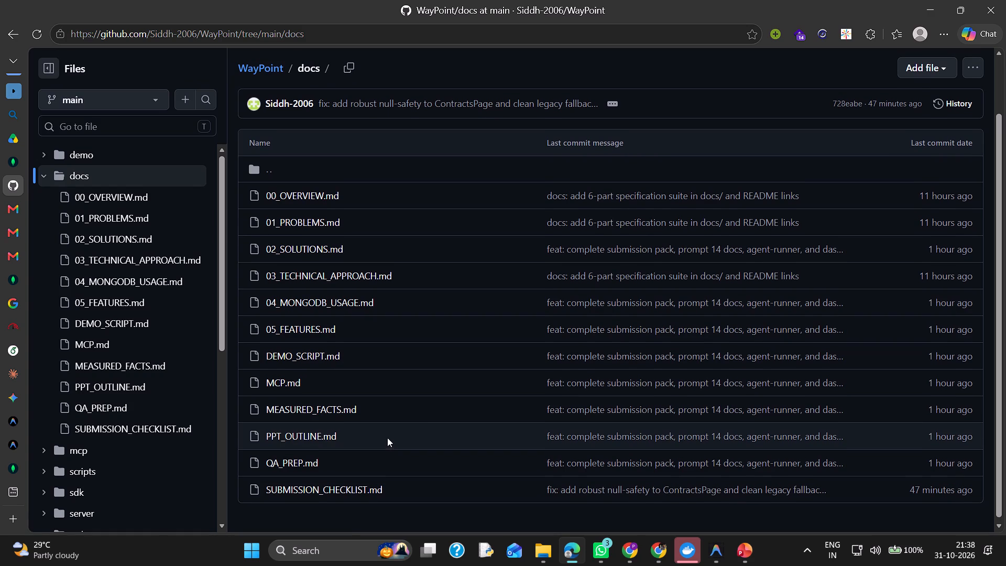
{"action": "scroll", "coordinate": [387, 438], "scroll_direction": "down", "scroll_amount": 3}
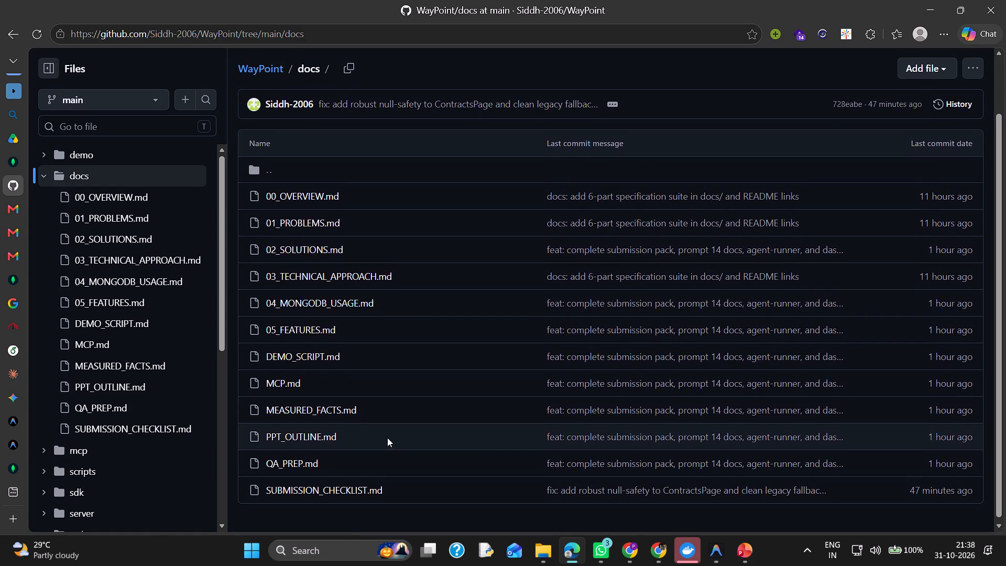
{"action": "scroll", "coordinate": [387, 438], "scroll_direction": "down", "scroll_amount": 2}
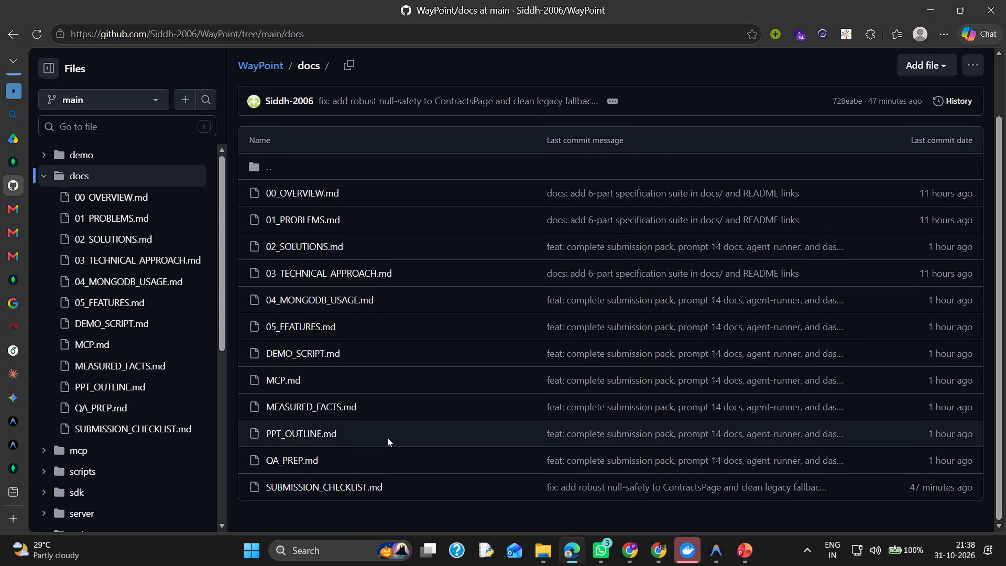
{"action": "scroll", "coordinate": [387, 438], "scroll_direction": "down", "scroll_amount": 7}
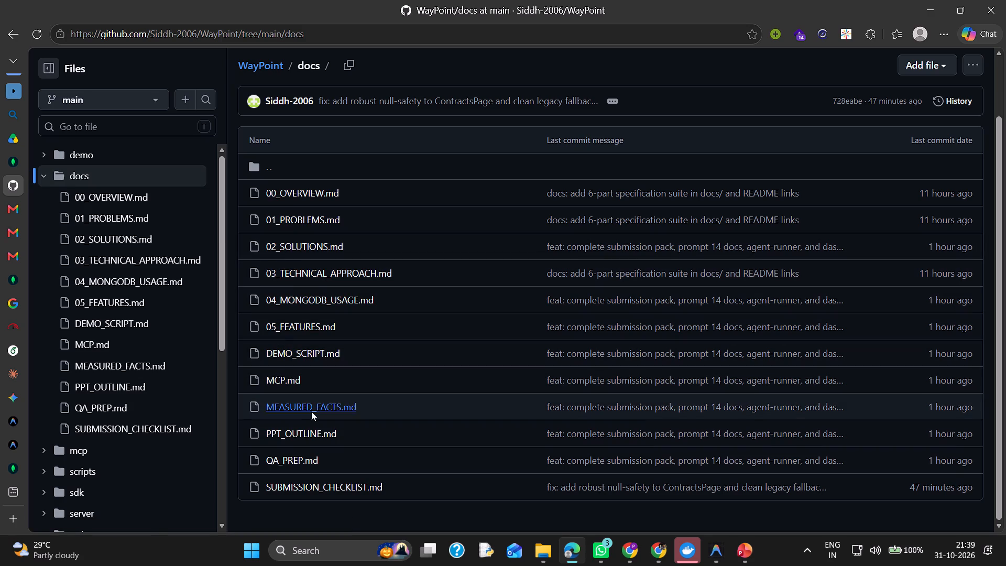
{"action": "scroll", "coordinate": [289, 424], "scroll_direction": "right", "scroll_amount": 7}
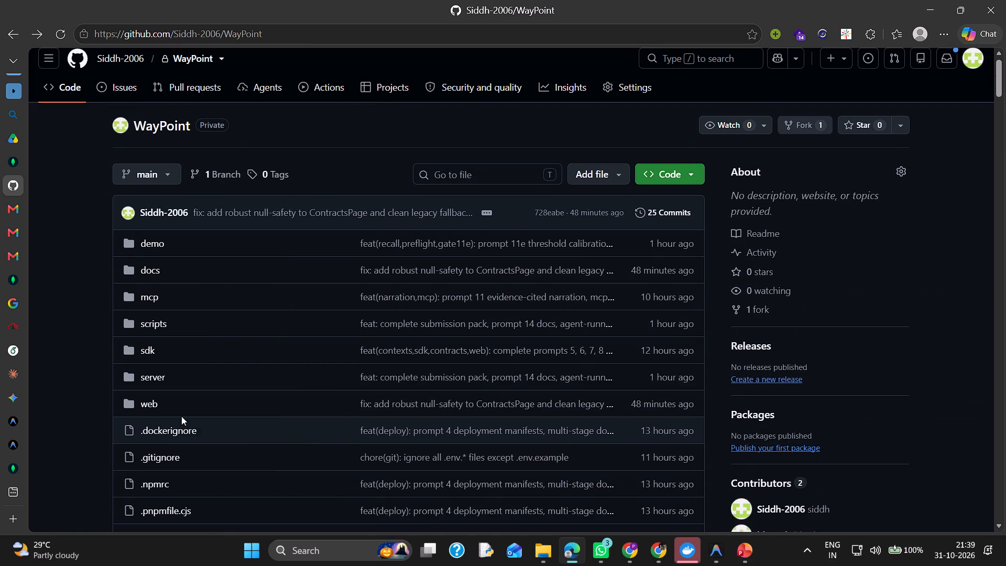
Open README.md in the WayPoint repository and copy its web address.
{"action": "scroll", "coordinate": [214, 430], "scroll_direction": "down", "scroll_amount": 3}
{"action": "scroll", "coordinate": [214, 430], "scroll_direction": "up", "scroll_amount": 2}
{"action": "scroll", "coordinate": [214, 430], "scroll_direction": "down", "scroll_amount": 3}
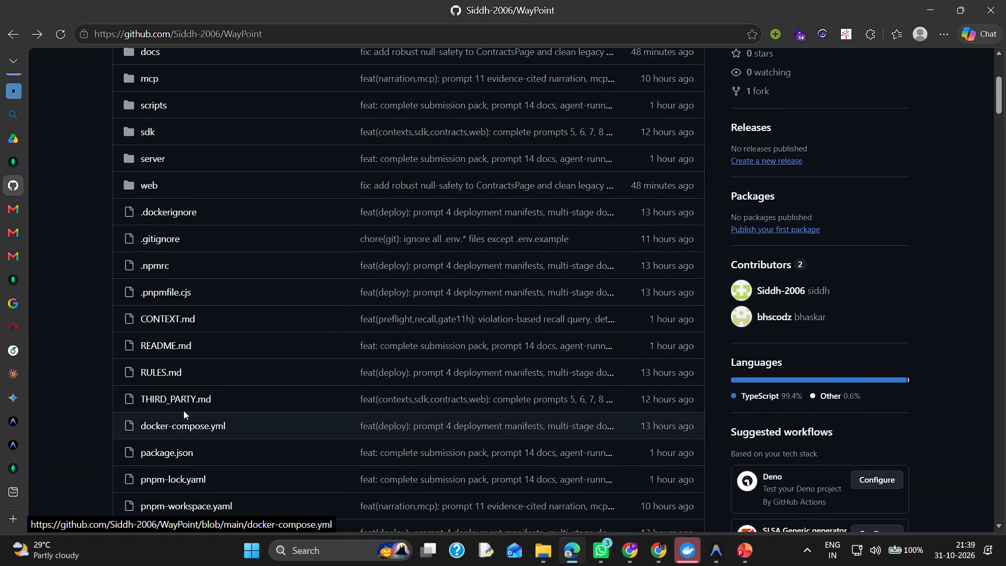
{"action": "left_click", "coordinate": [167, 349]}
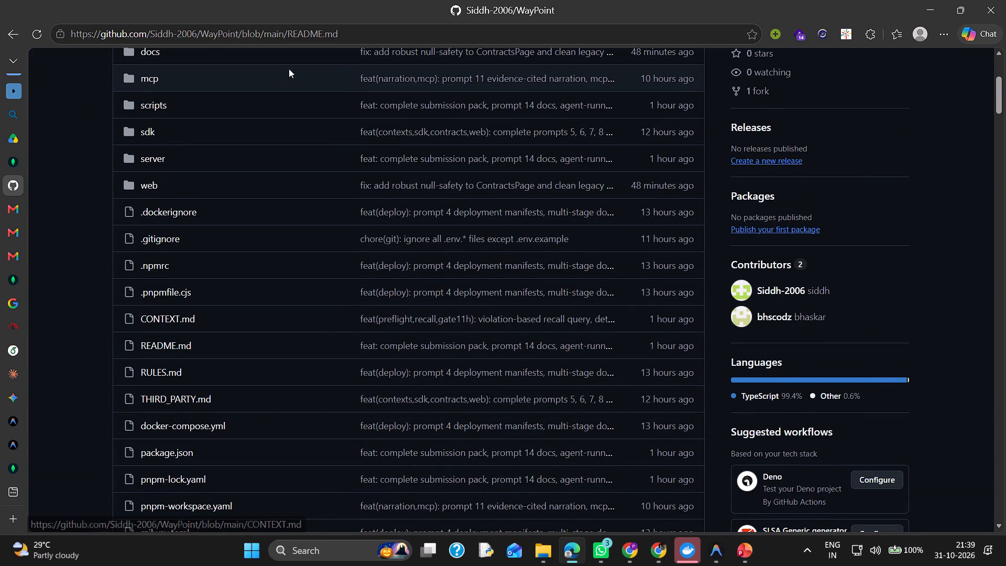
{"action": "left_click_drag", "start_coordinate": [352, 29], "coordinate": [0, 53]}
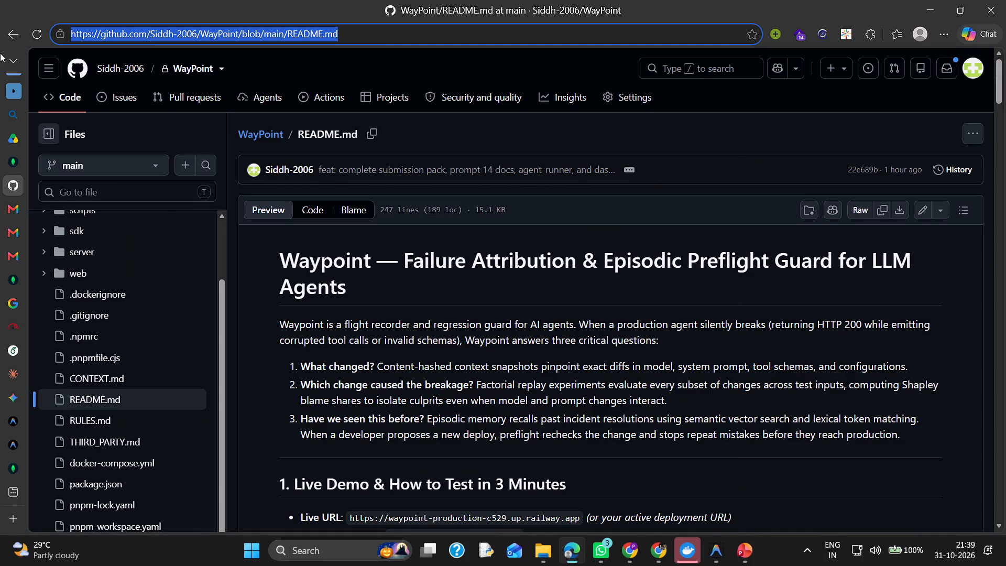
{"action": "key", "text": "ctrl+c"}
{"action": "key", "text": "ctrl+c"}
Back in PowerPoint, hyperlink the Overview text under Access Instructions to the copied README.md address.
{"action": "key", "text": "alt+Tab"}
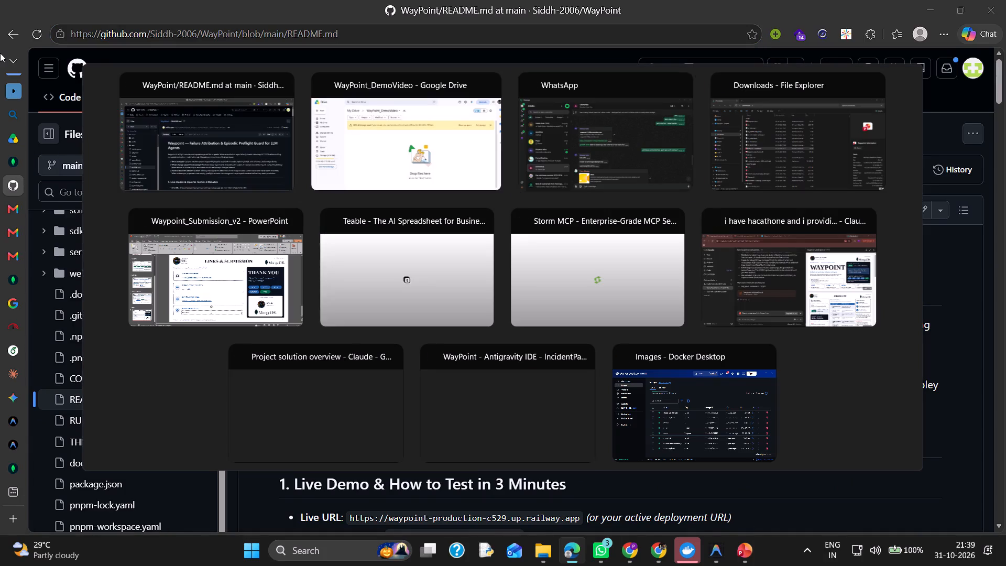
{"action": "key", "text": "alt+Tab"}
{"action": "key", "text": "alt+Tab"}
{"action": "key", "text": "alt+Tab"}
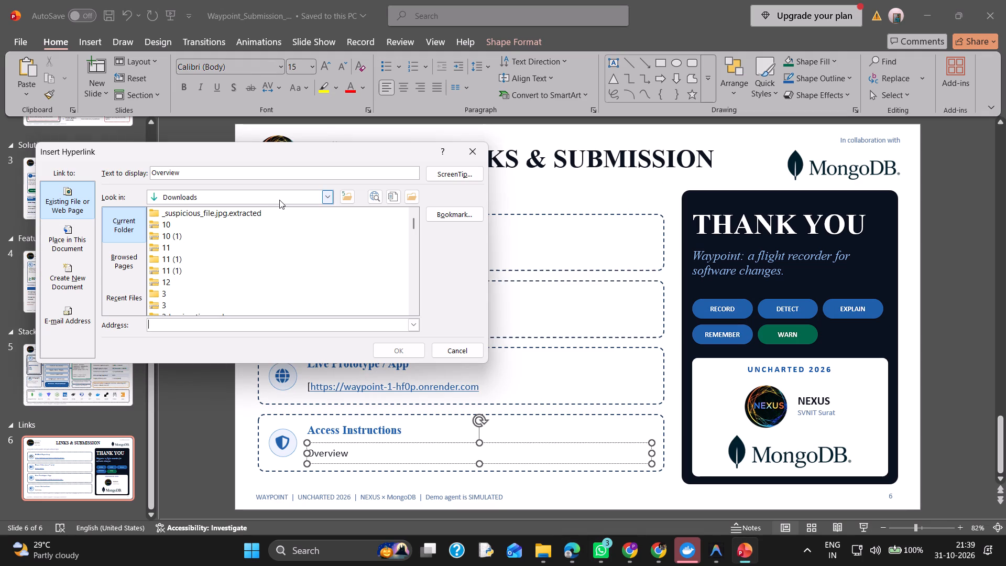
{"action": "key", "text": "ctrl+v"}
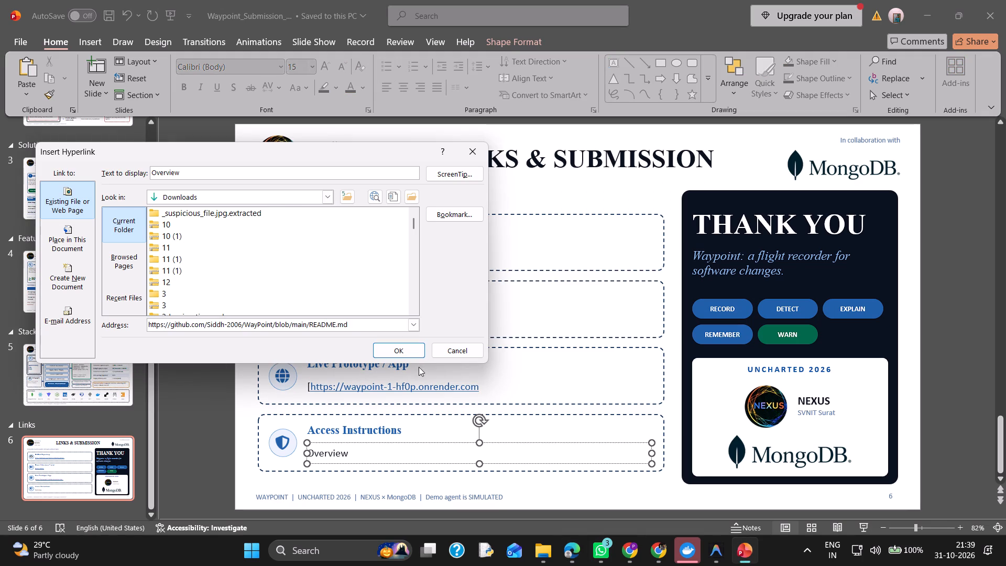
{"action": "left_click", "coordinate": [401, 354]}
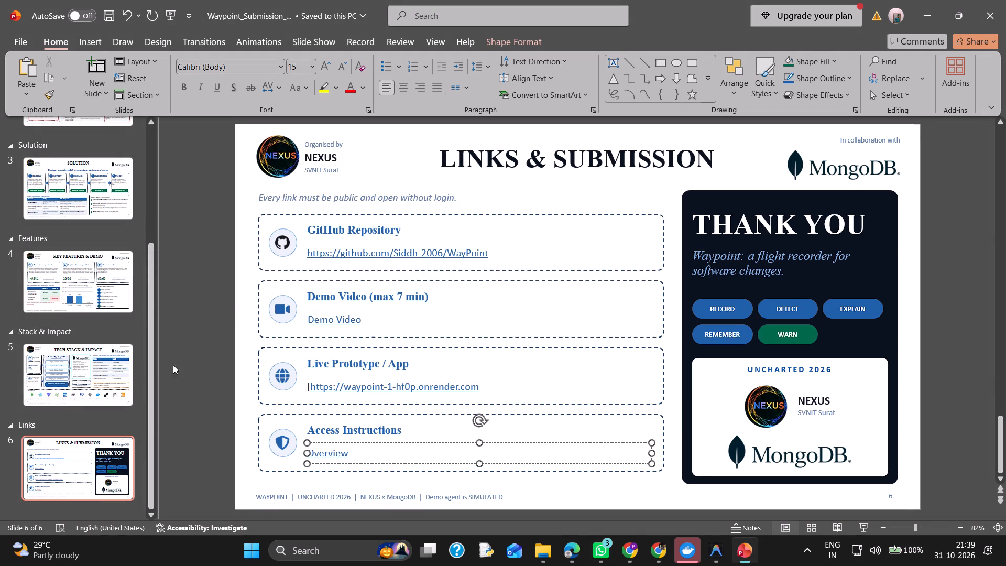
Review the deck's slides from Tech Stack & Impact back to the Waypoint landing slide.
{"action": "left_click", "coordinate": [78, 389]}
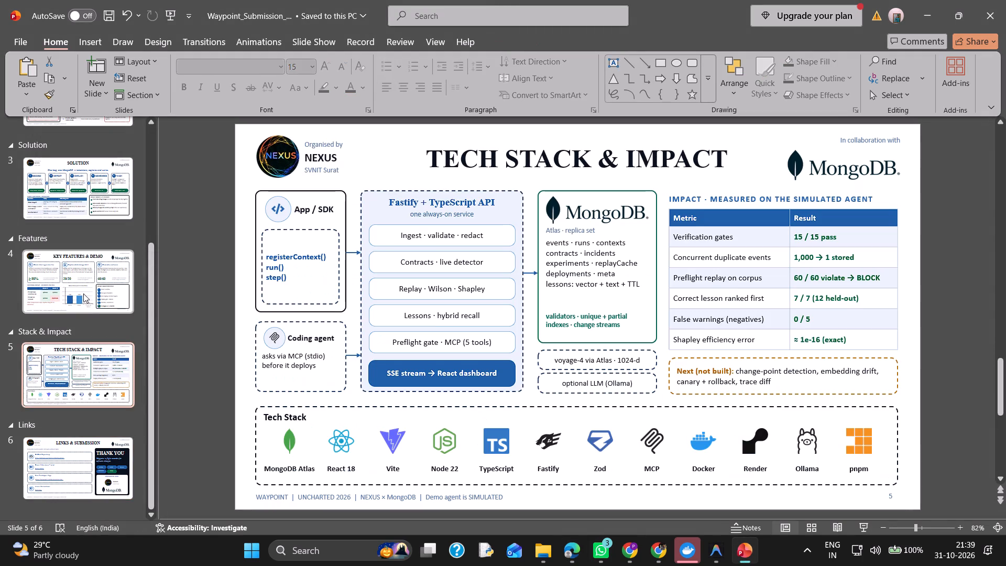
{"action": "left_click", "coordinate": [80, 286]}
{"action": "double_click", "coordinate": [68, 211]}
{"action": "scroll", "coordinate": [68, 211], "scroll_direction": "up", "scroll_amount": 1}
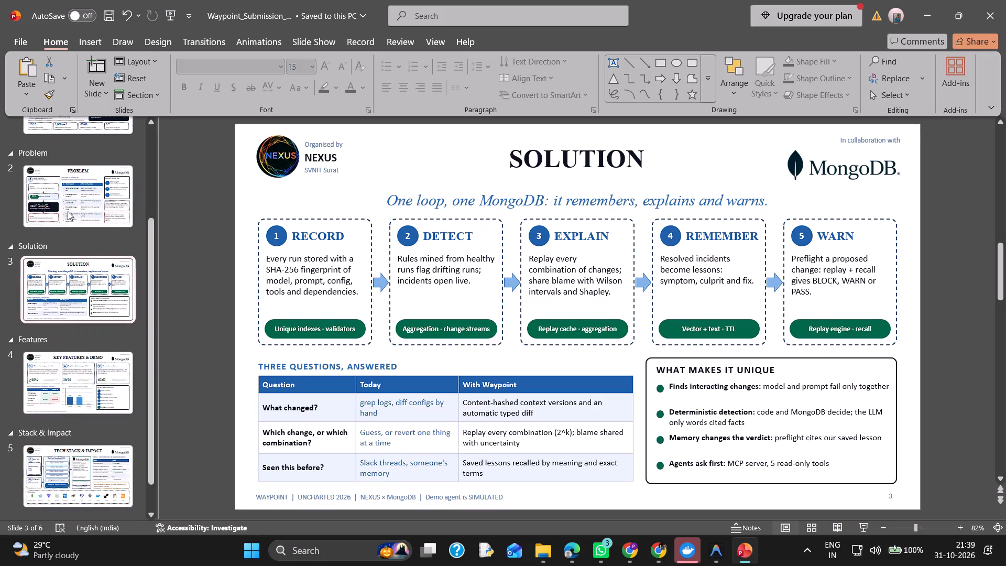
{"action": "scroll", "coordinate": [68, 211], "scroll_direction": "up", "scroll_amount": 3}
{"action": "left_click", "coordinate": [75, 161]}
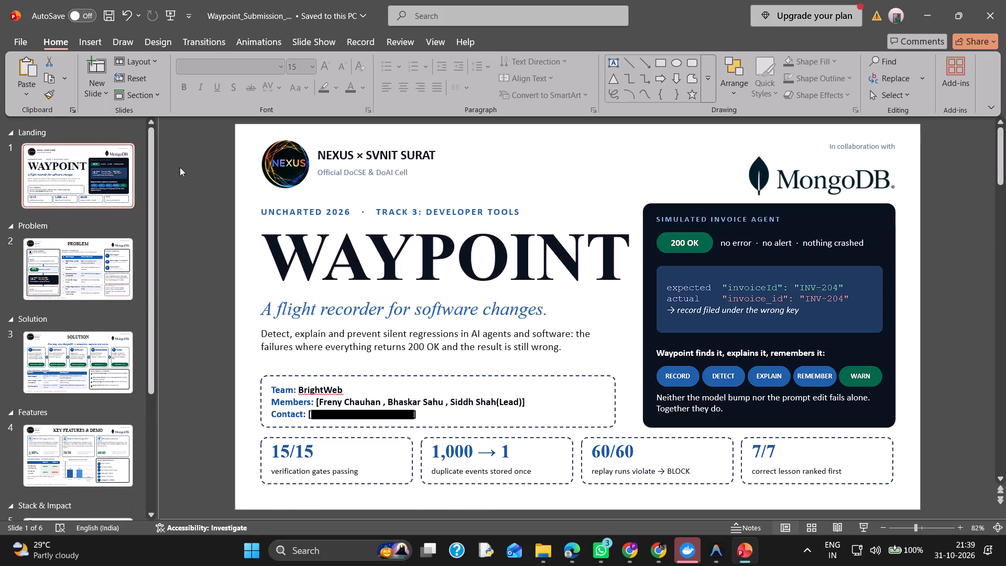
Save the presentation.
{"action": "left_click", "coordinate": [191, 208]}
{"action": "key", "text": "ctrl+s"}
{"action": "key", "text": "ctrl+s"}
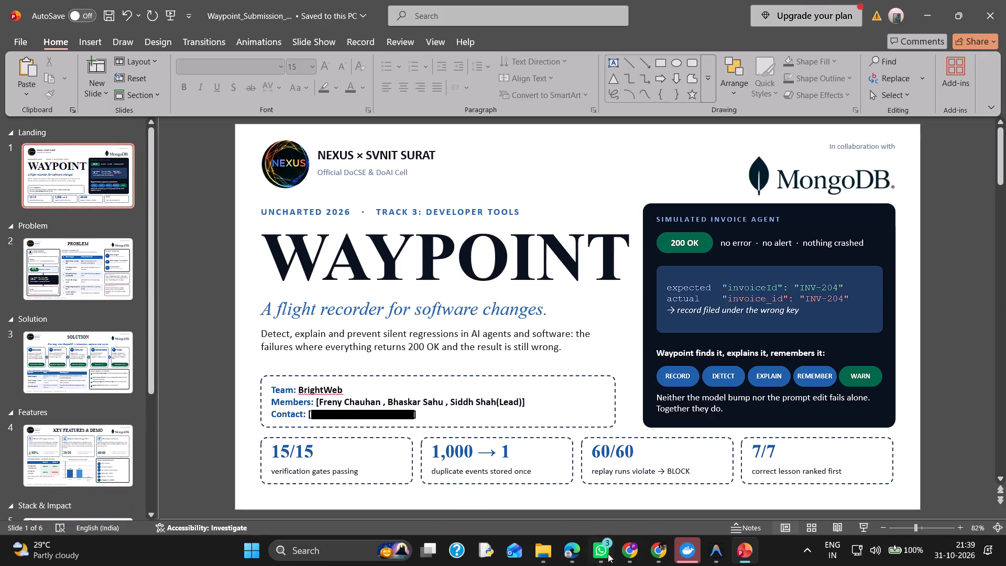
Select Waypoint_Submission_v2 in the Downloads folder in File Explorer and close the deck's PowerPoint window.
{"action": "left_click", "coordinate": [552, 561]}
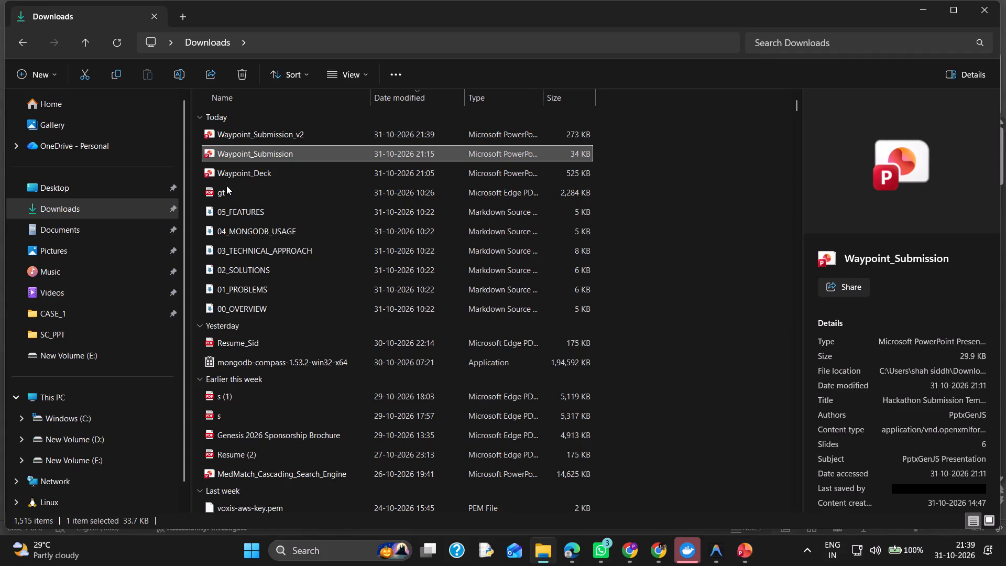
{"action": "left_click", "coordinate": [249, 134]}
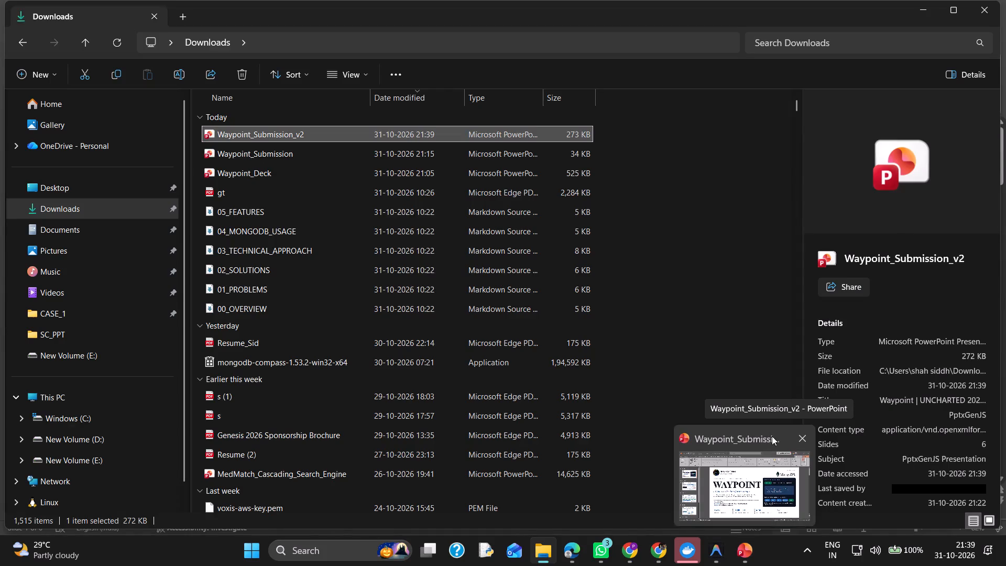
{"action": "left_click", "coordinate": [794, 437]}
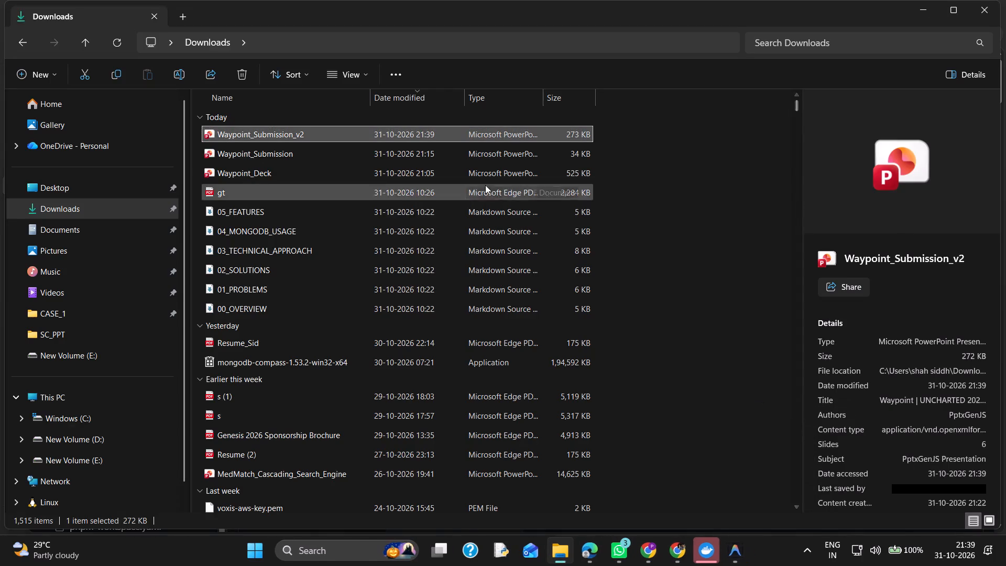
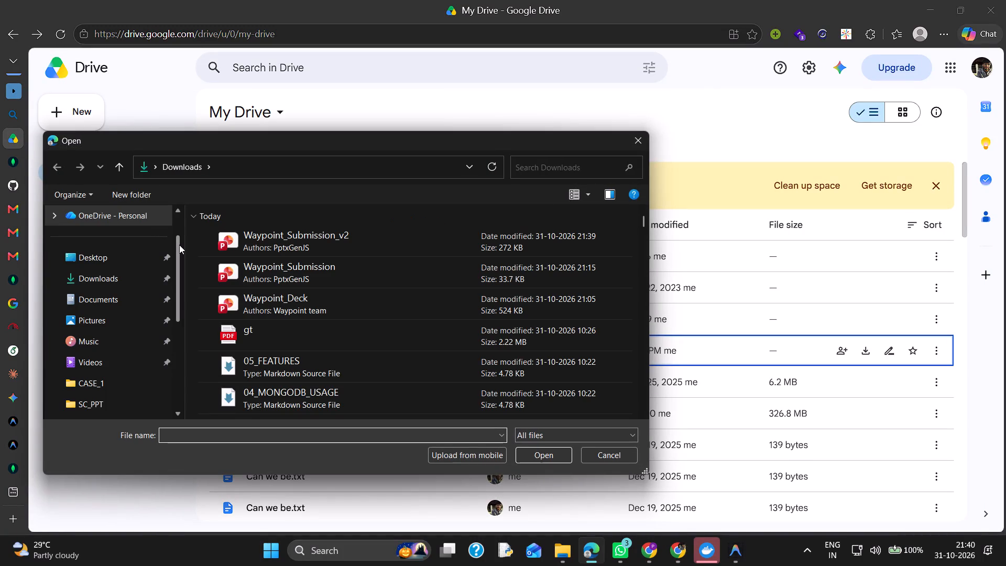
Upload Waypoint_Submission_v2 from the Downloads folder to My Drive.
{"action": "left_click", "coordinate": [318, 238]}
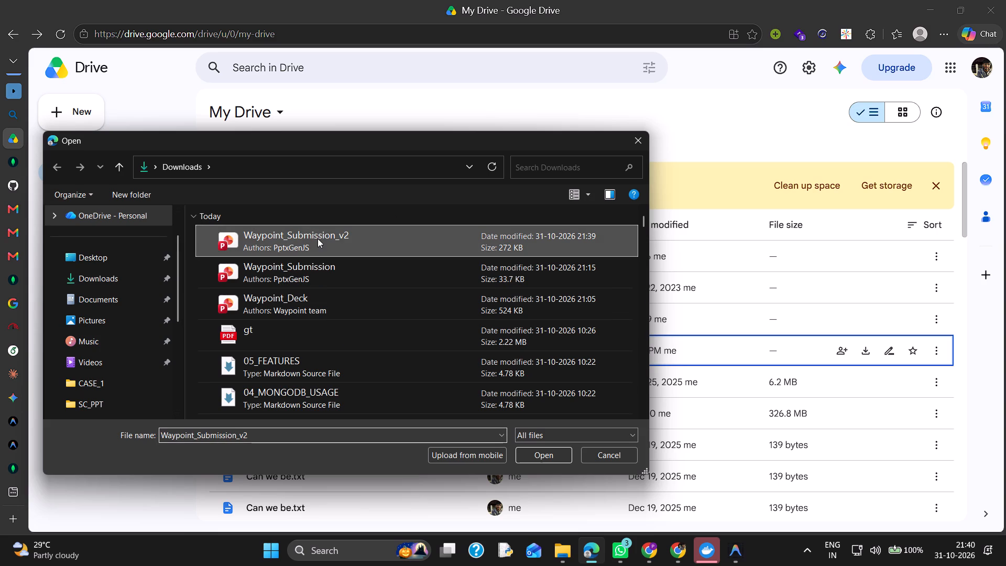
{"action": "left_click", "coordinate": [527, 449]}
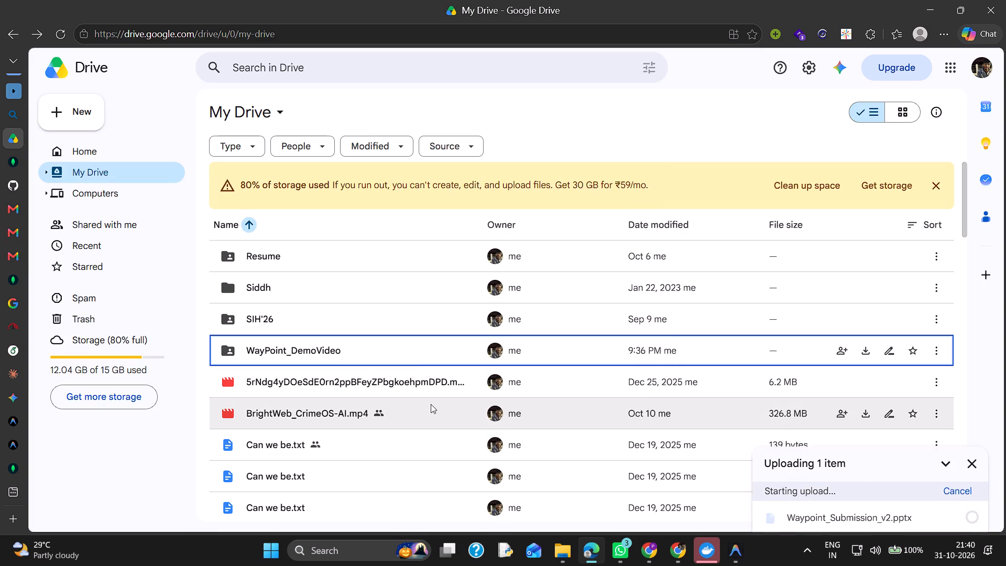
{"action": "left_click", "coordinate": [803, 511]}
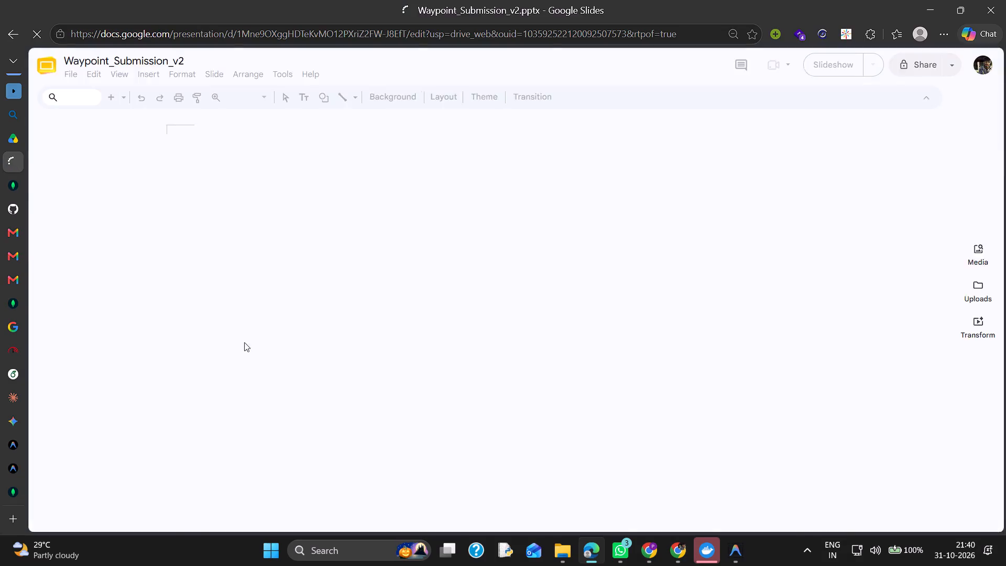
{"action": "scroll", "coordinate": [203, 265], "scroll_direction": "right", "scroll_amount": 5}
{"action": "key", "text": "alt+Tab"}
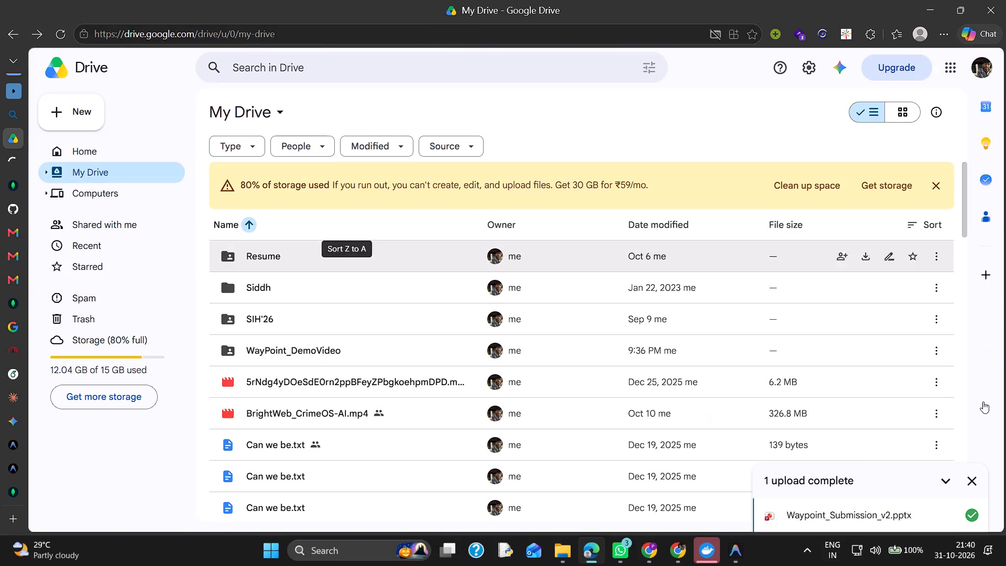
Locate the uploaded Waypoint_Submission_v2.pptx in the My Drive file list so that it is selected.
{"action": "left_click", "coordinate": [978, 514]}
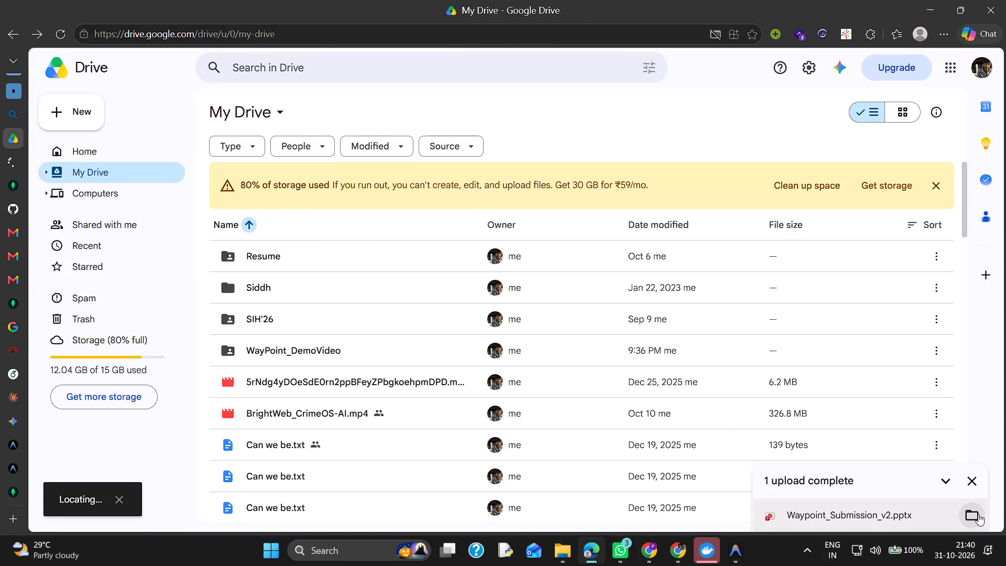
{"action": "left_click", "coordinate": [978, 514]}
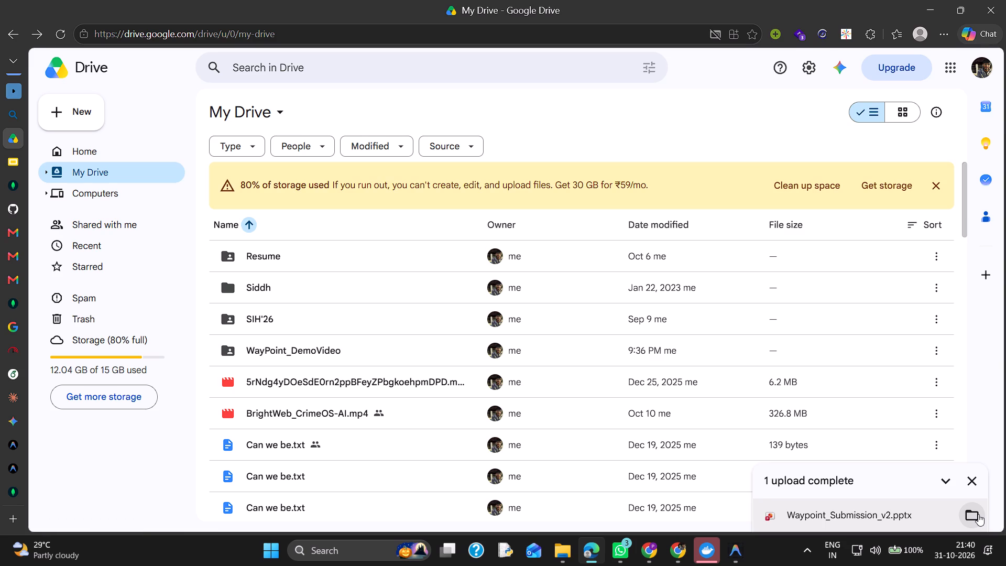
{"action": "left_click", "coordinate": [978, 514]}
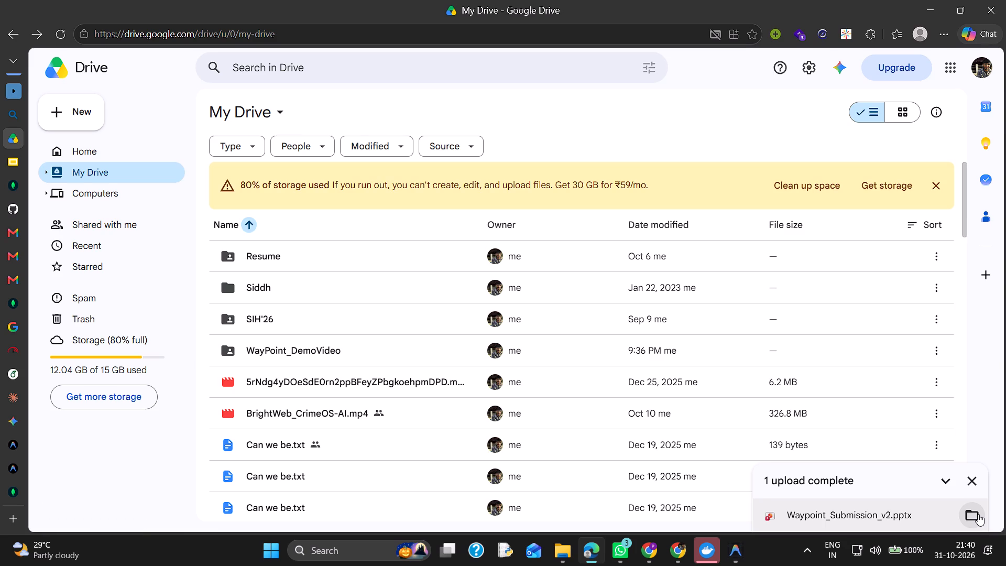
{"action": "left_click", "coordinate": [978, 514]}
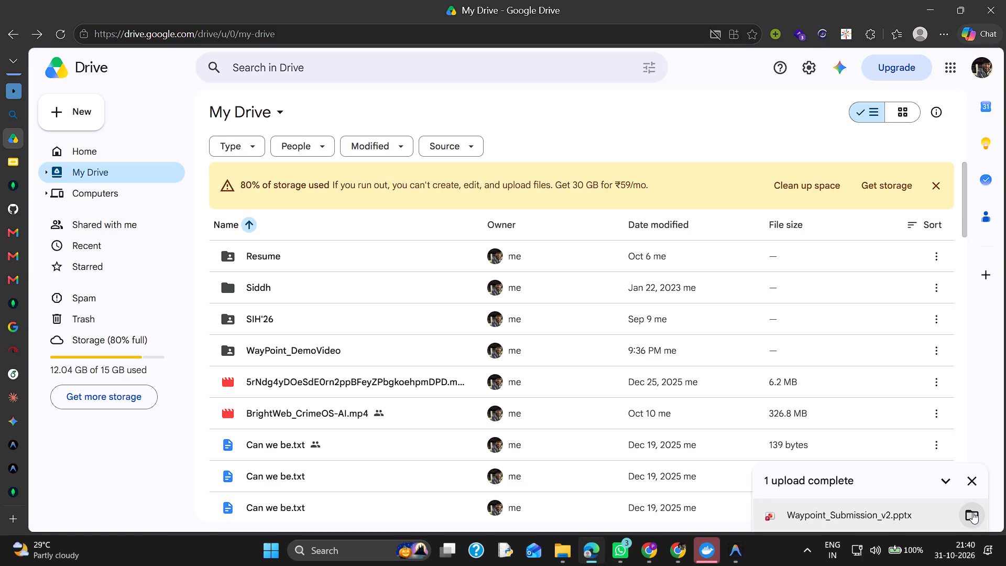
{"action": "left_click", "coordinate": [972, 512]}
{"action": "scroll", "coordinate": [596, 442], "scroll_direction": "down", "scroll_amount": 3}
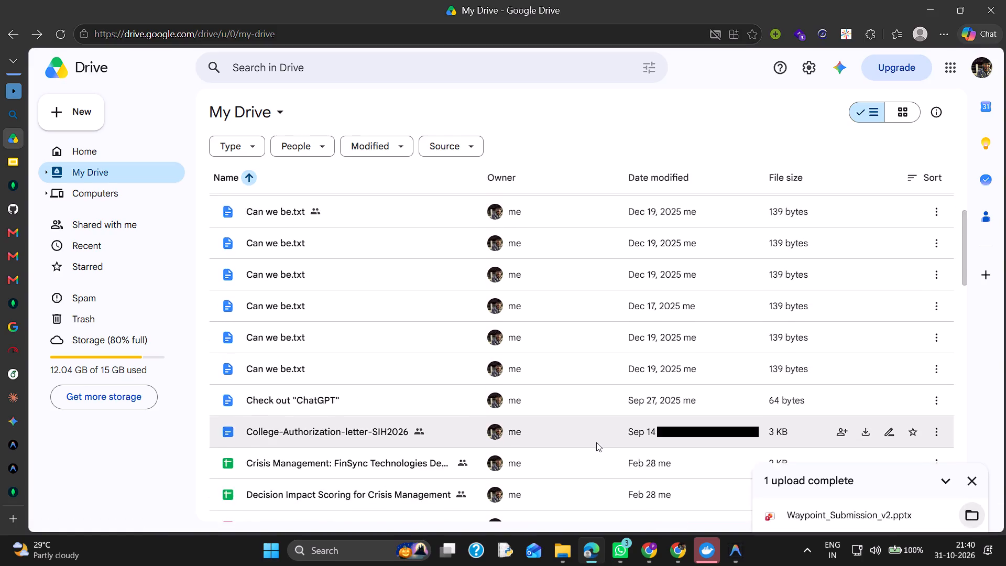
{"action": "scroll", "coordinate": [596, 442], "scroll_direction": "down", "scroll_amount": 6}
{"action": "scroll", "coordinate": [596, 442], "scroll_direction": "up", "scroll_amount": 2}
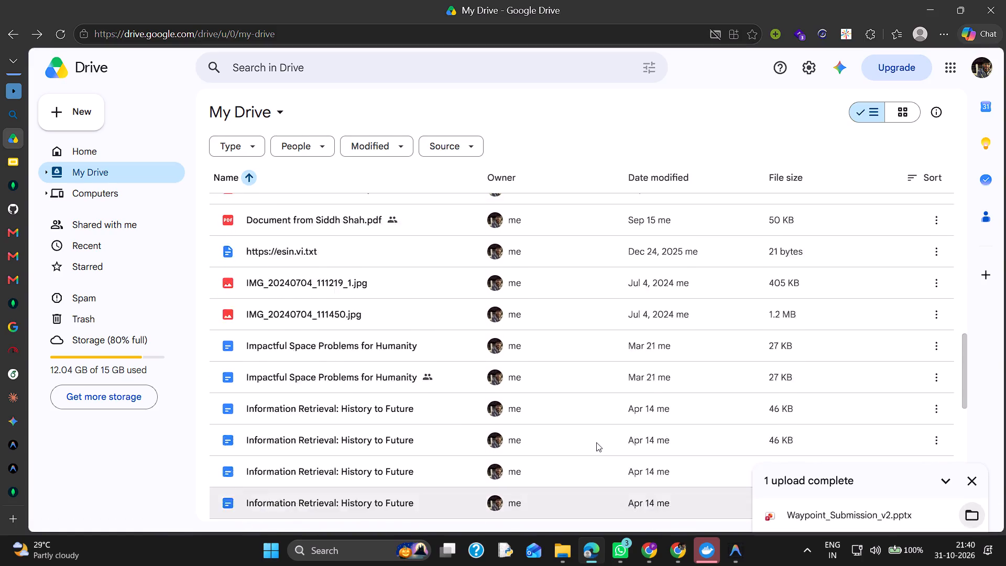
{"action": "scroll", "coordinate": [596, 442], "scroll_direction": "up", "scroll_amount": 5}
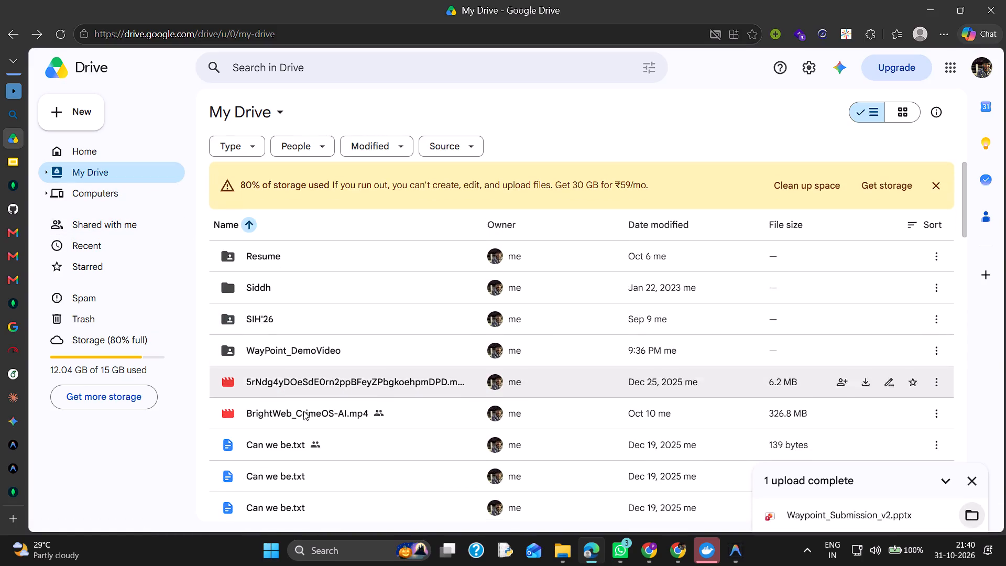
{"action": "left_click", "coordinate": [265, 354]}
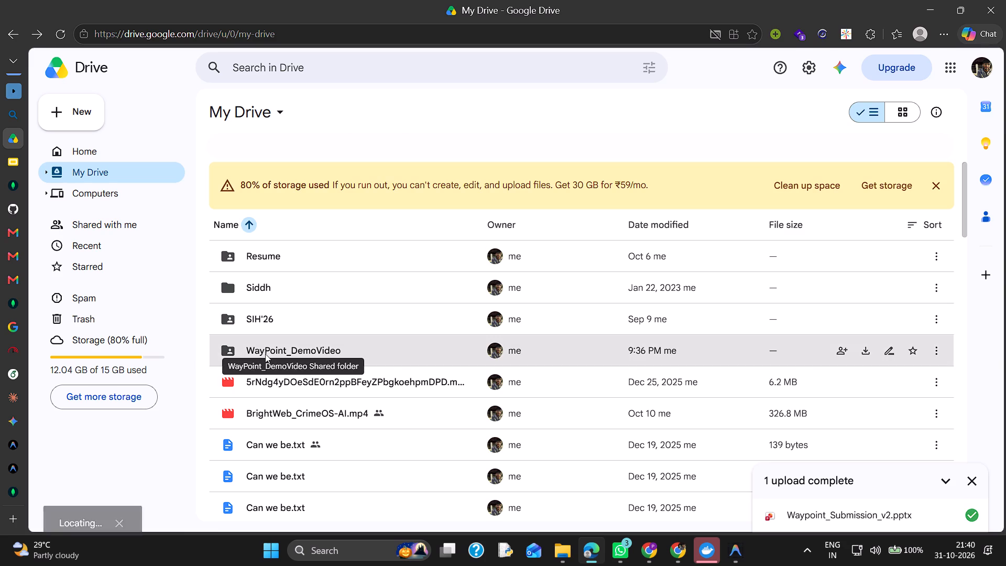
{"action": "scroll", "coordinate": [296, 401], "scroll_direction": "down", "scroll_amount": 3}
{"action": "scroll", "coordinate": [296, 401], "scroll_direction": "right", "scroll_amount": 1}
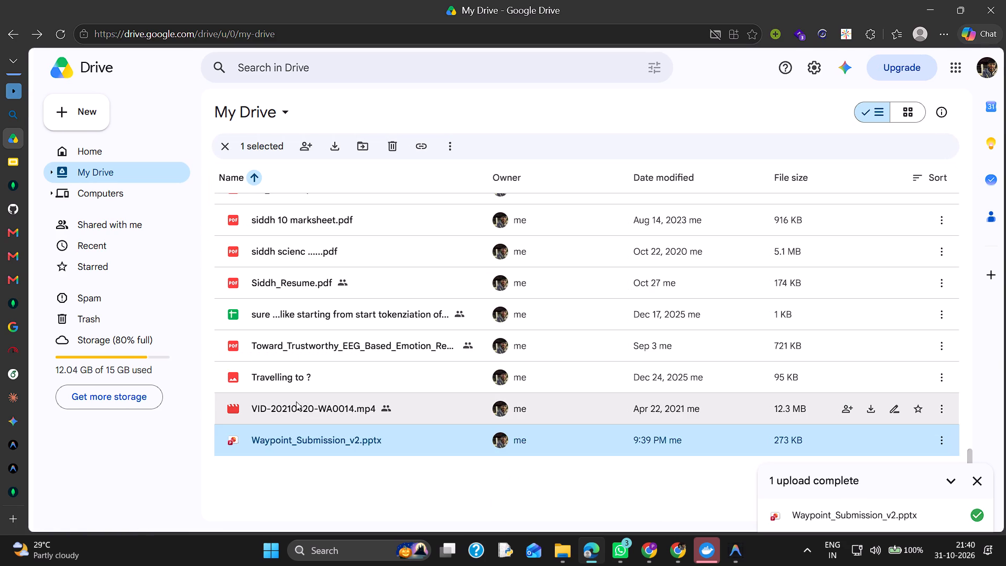
{"action": "scroll", "coordinate": [296, 401], "scroll_direction": "right", "scroll_amount": 1}
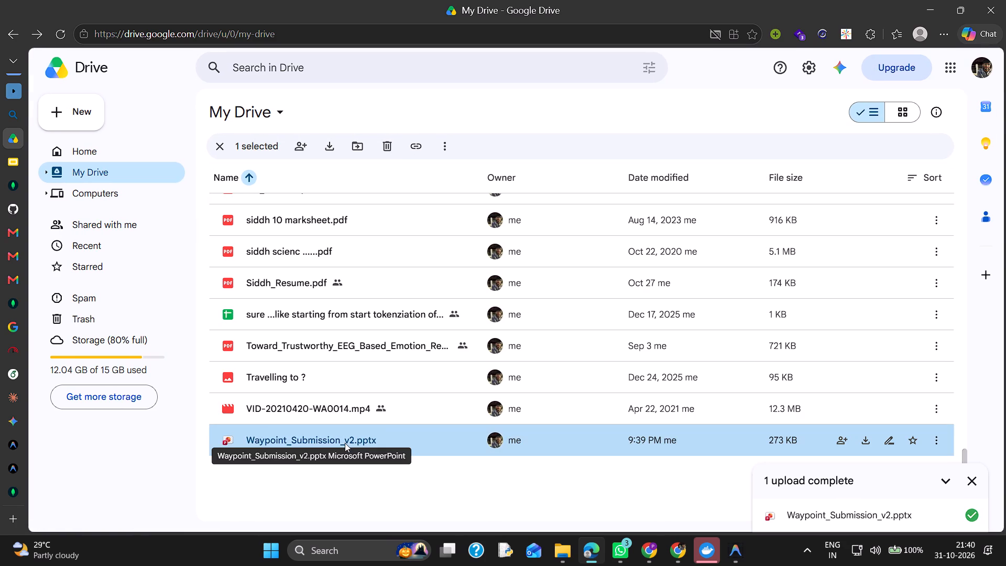
Start renaming the uploaded Waypoint_Submission_v2.pptx, try WayPoint as the name, and clear it down to .pptx.
{"action": "key", "text": "F2"}
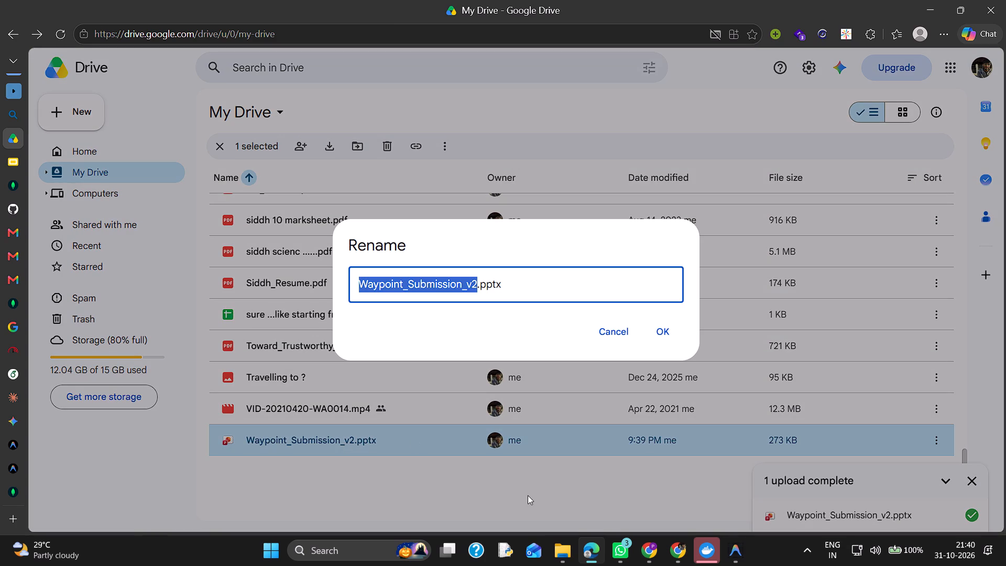
{"action": "key", "text": "BackSpace"}
{"action": "type", "text": "Way"}
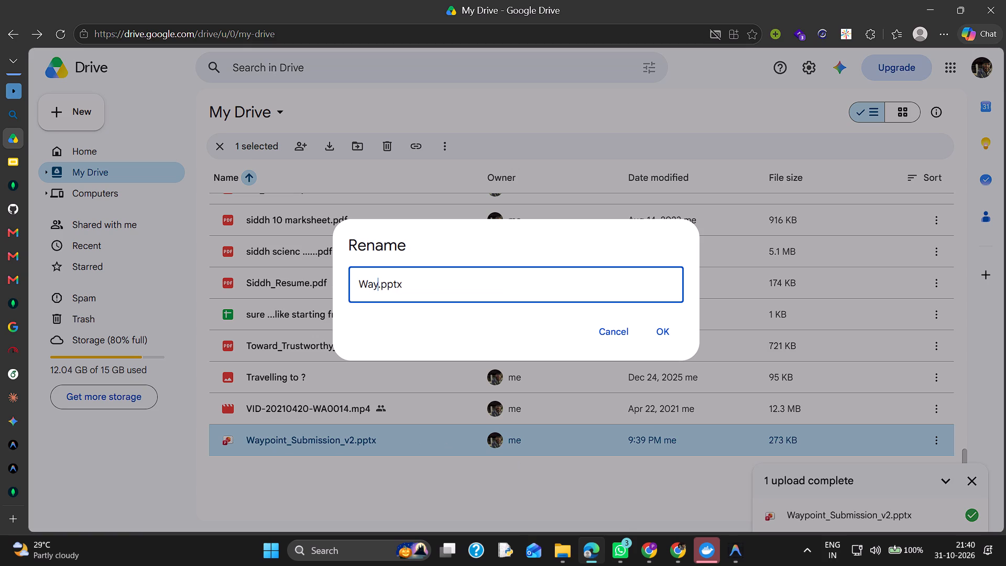
{"action": "type", "text": "Po"}
{"action": "type", "text": "itn"}
{"action": "key", "text": "BackSpace"}
{"action": "key", "text": "BackSpace"}
{"action": "key", "text": "BackSpace"}
{"action": "key", "text": "BackSpace"}
{"action": "key", "text": "BackSpace"}
{"action": "key", "text": "BackSpace"}
{"action": "key", "text": "BackSpace"}
{"action": "key", "text": "BackSpace"}
{"action": "key", "text": "BackSpace"}
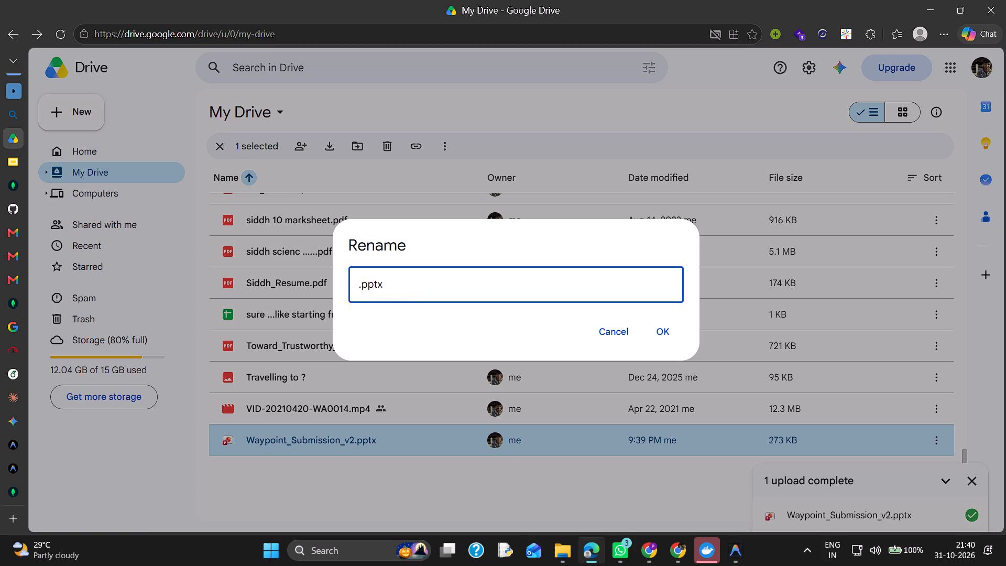
{"action": "type", "text": "WayPoint"}
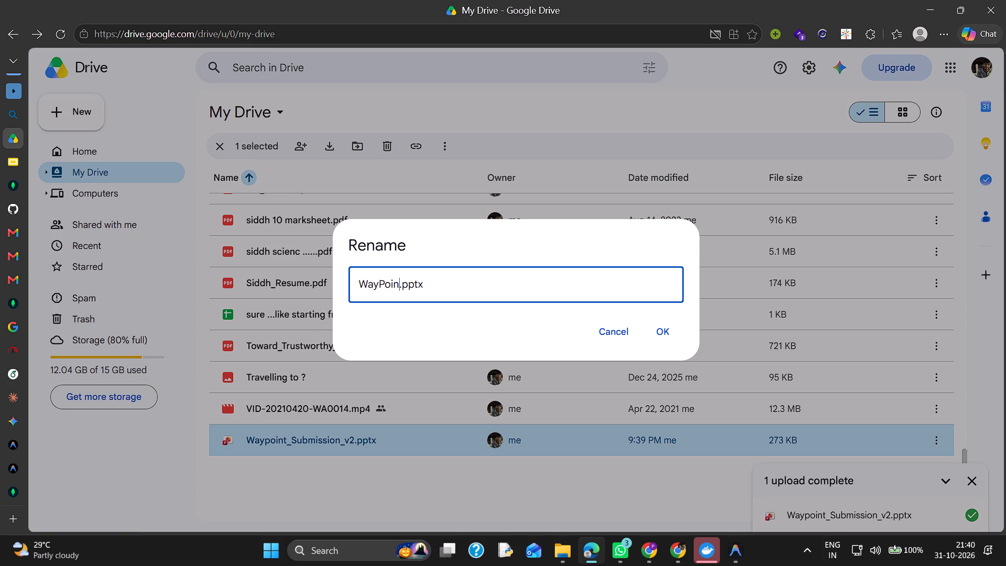
{"action": "key", "text": "space"}
{"action": "key", "text": "BackSpace"}
{"action": "key", "text": "BackSpace"}
{"action": "key", "text": "BackSpace"}
{"action": "key", "text": "BackSpace"}
{"action": "key", "text": "BackSpace"}
{"action": "key", "text": "BackSpace"}
{"action": "key", "text": "BackSpace"}
{"action": "key", "text": "BackSpace"}
{"action": "key", "text": "BackSpace"}
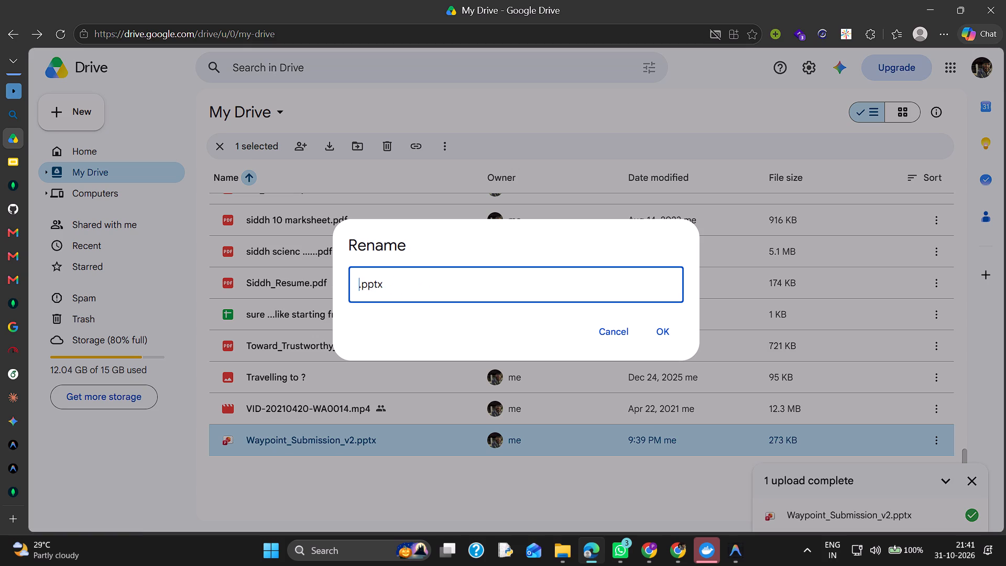
Switch to the Chrome window holding the hackathon conversation.
{"action": "key", "text": "alt+Tab"}
{"action": "key", "text": "alt+Tab"}
{"action": "key", "text": "alt+Tab"}
{"action": "key", "text": "alt+Tab"}
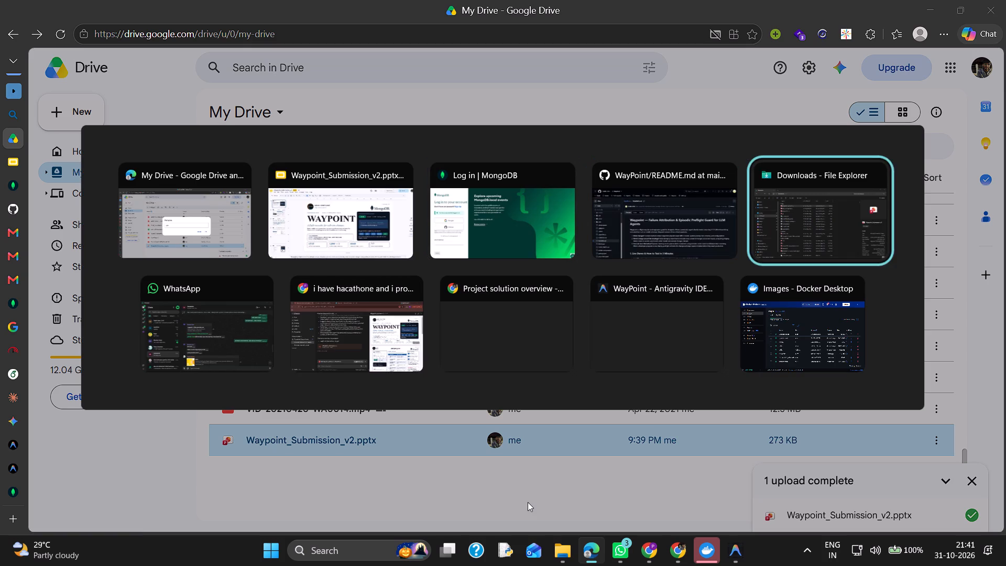
{"action": "key", "text": "alt+Tab"}
{"action": "key", "text": "alt+Tab"}
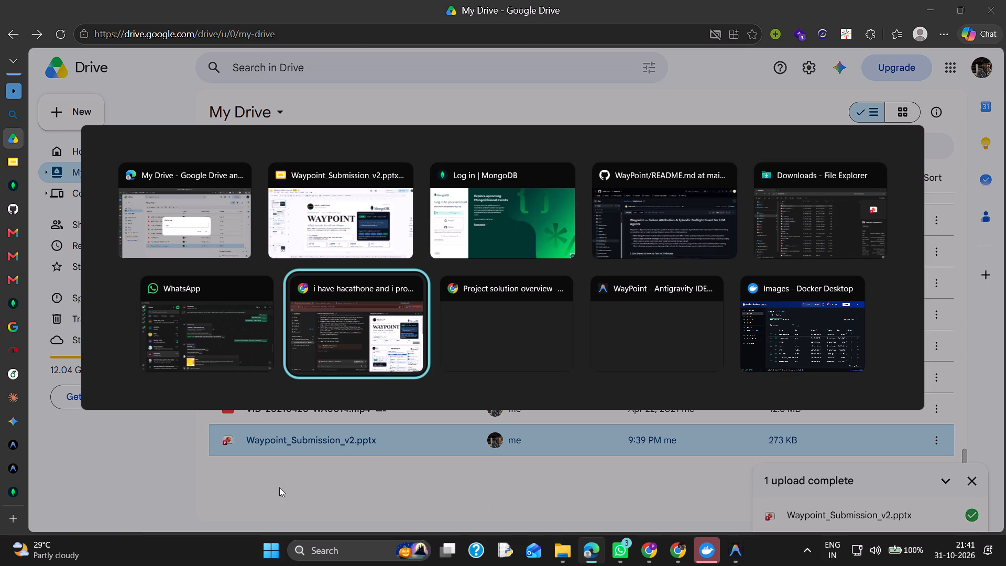
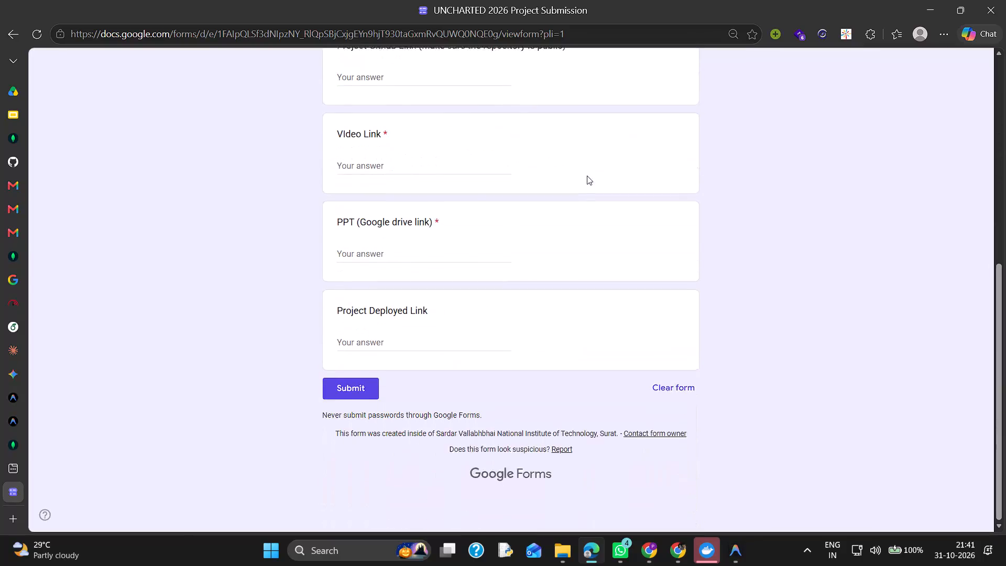
Review the project link questions in the UNCHARTED 2026 Project Submission form.
{"action": "scroll", "coordinate": [587, 176], "scroll_direction": "up", "scroll_amount": 1, "text": "alt"}
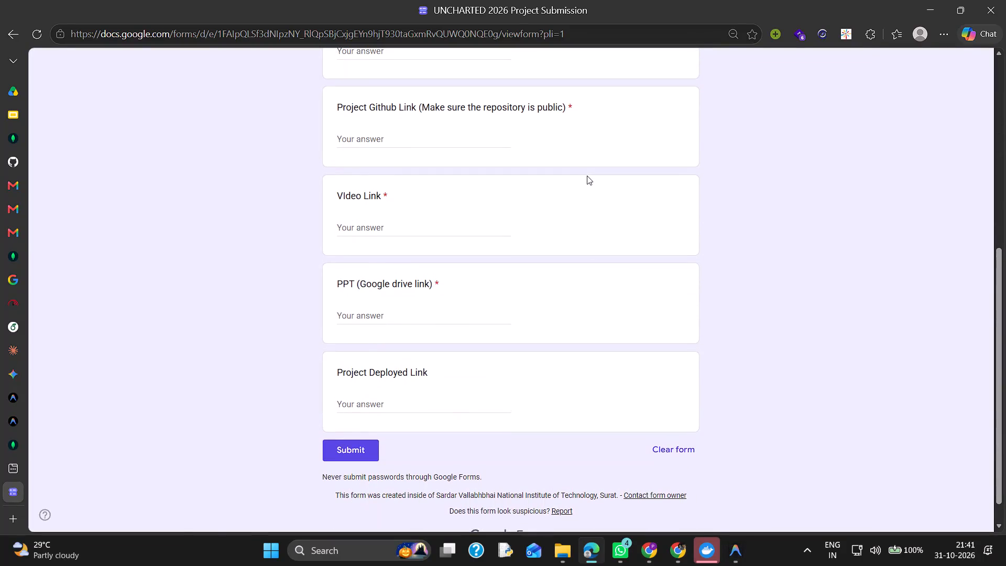